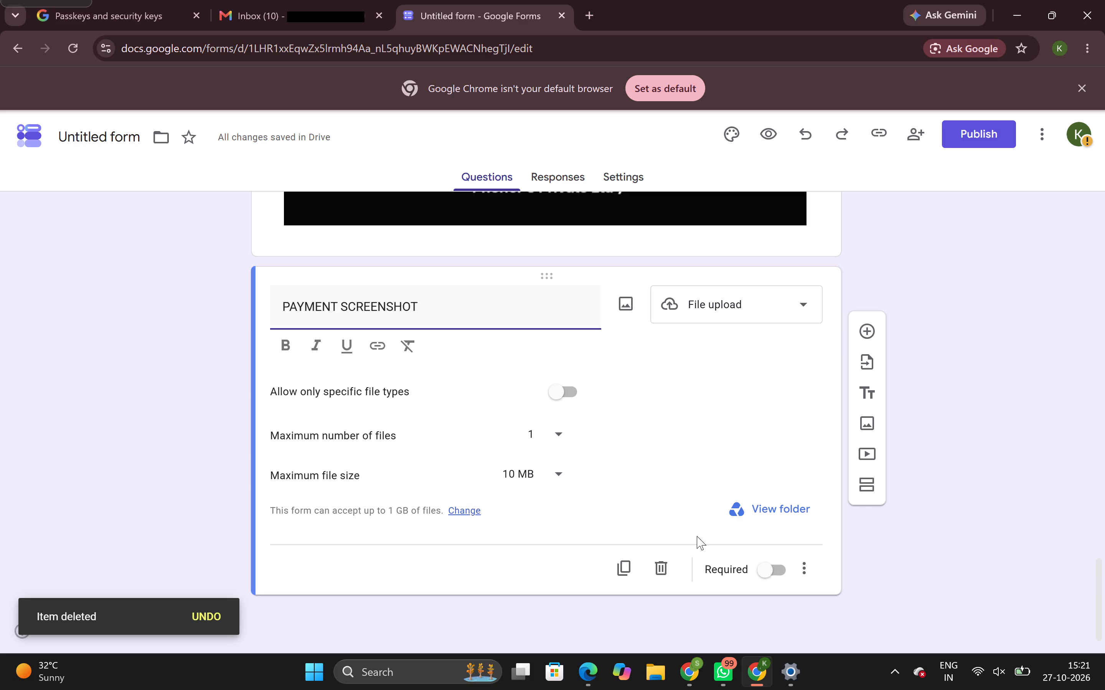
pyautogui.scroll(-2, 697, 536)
# Review the form items above the PAYMENT SCREENSHOT question, back through the payment QR image to the Aadhar card upload.
pyautogui.scroll(7, 656, 542)
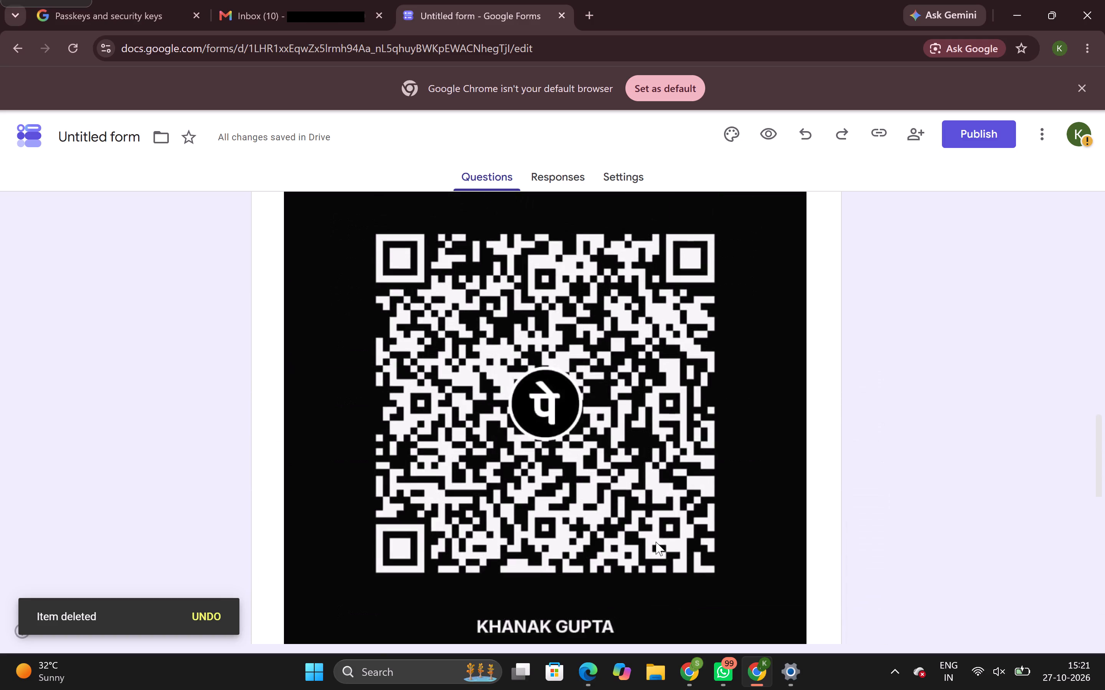
pyautogui.scroll(5, 656, 542)
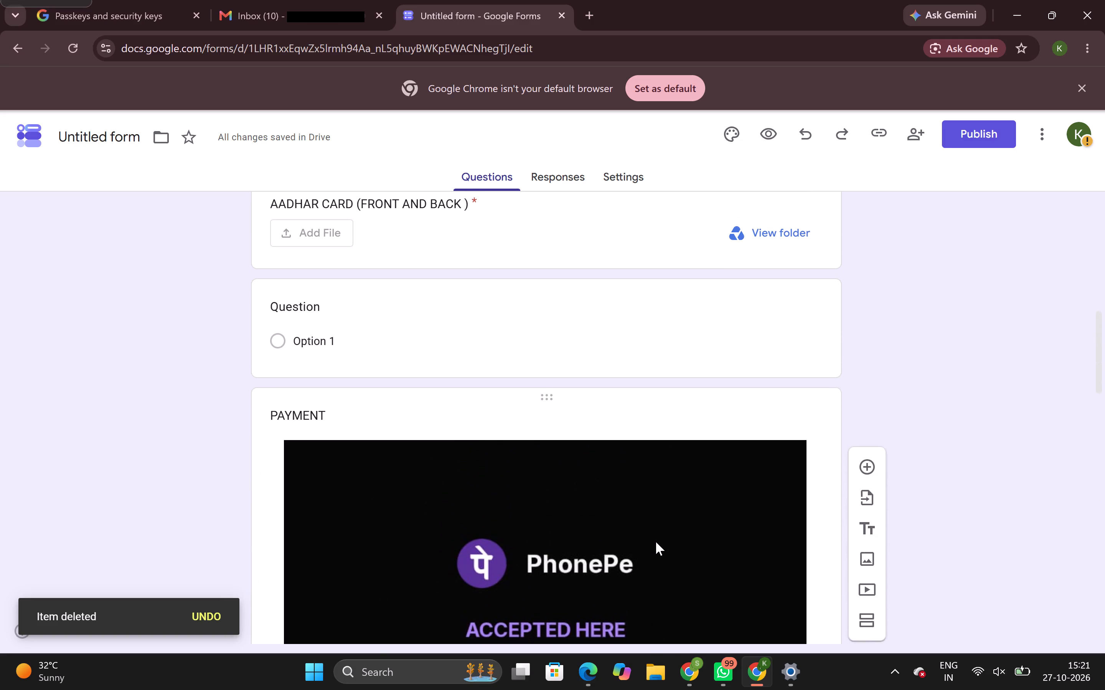
# Delete the blank question with only Option 1 between the AADHAR CARD upload question and the PAYMENT image.
pyautogui.click(603, 304)
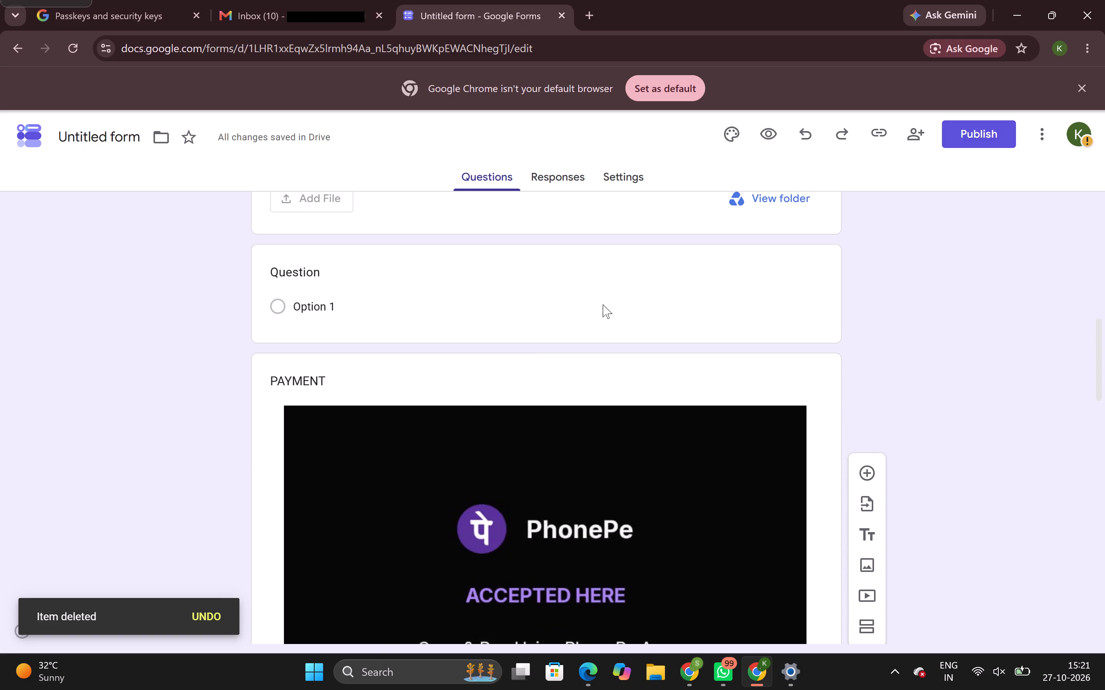
pyautogui.click(668, 424)
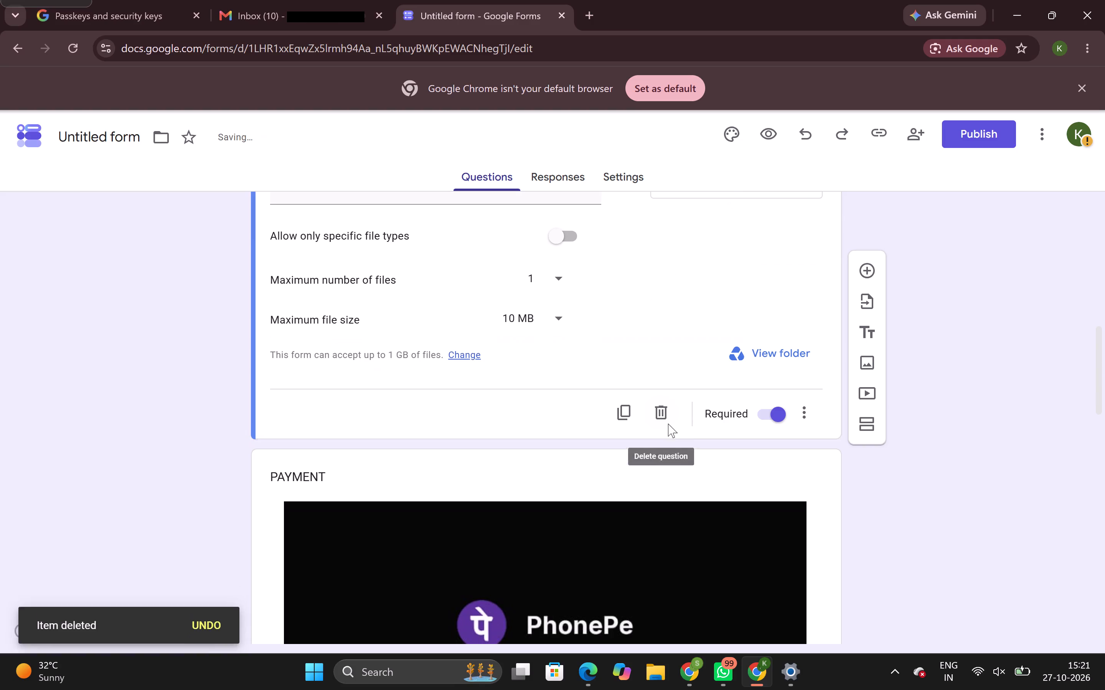
# Publish the form so that anyone with the link can respond.
pyautogui.scroll(-2, 668, 424)
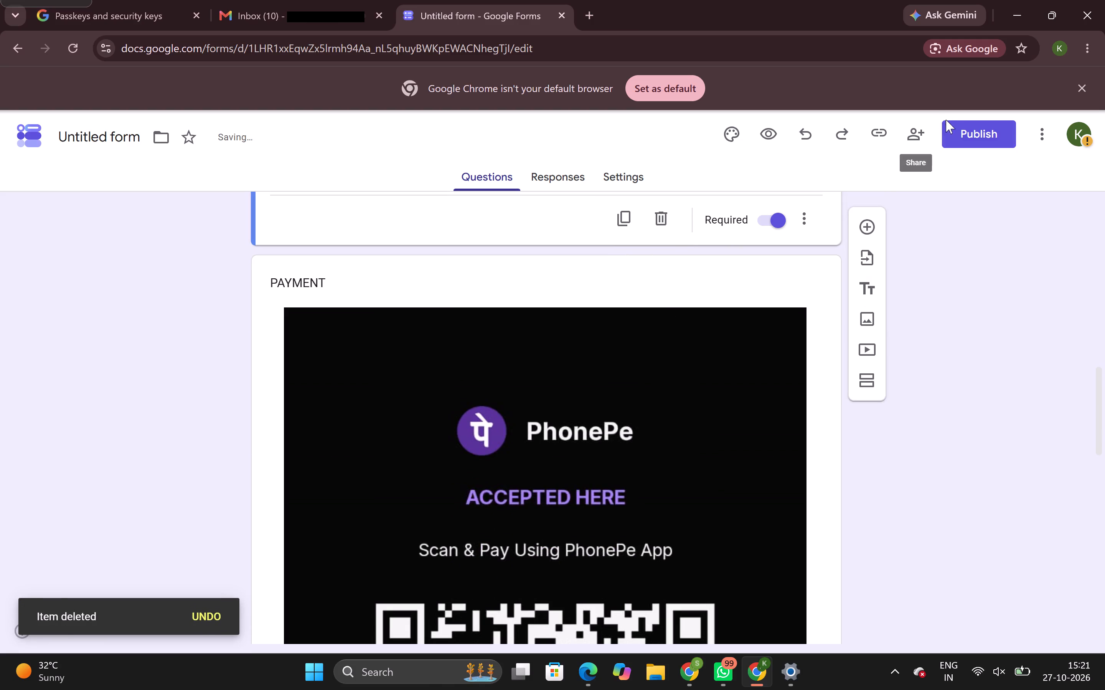
pyautogui.click(950, 127)
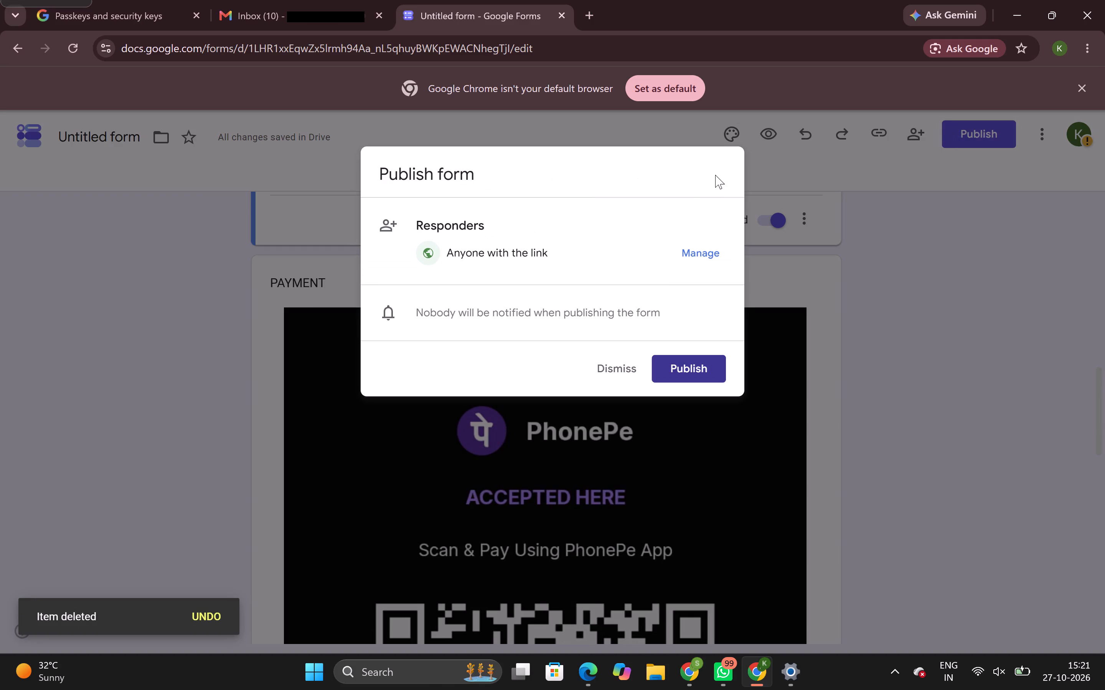
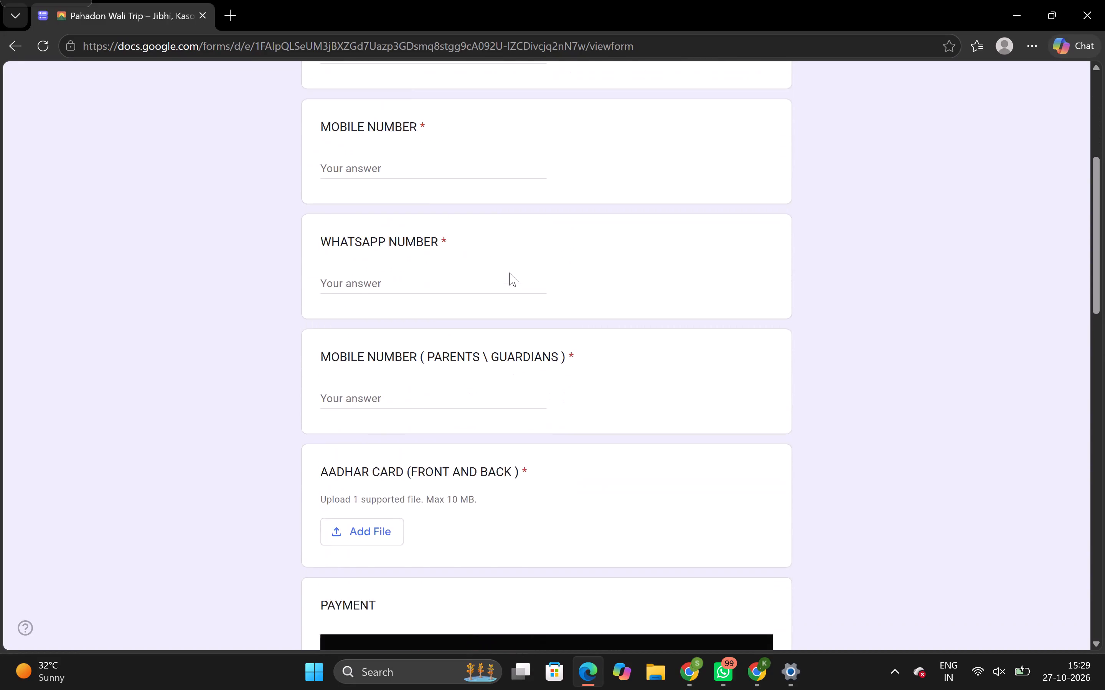
# Review the live form's opening part, from the contact number questions back to the FULL NAME question and the trip title.
pyautogui.scroll(2, 509, 273)
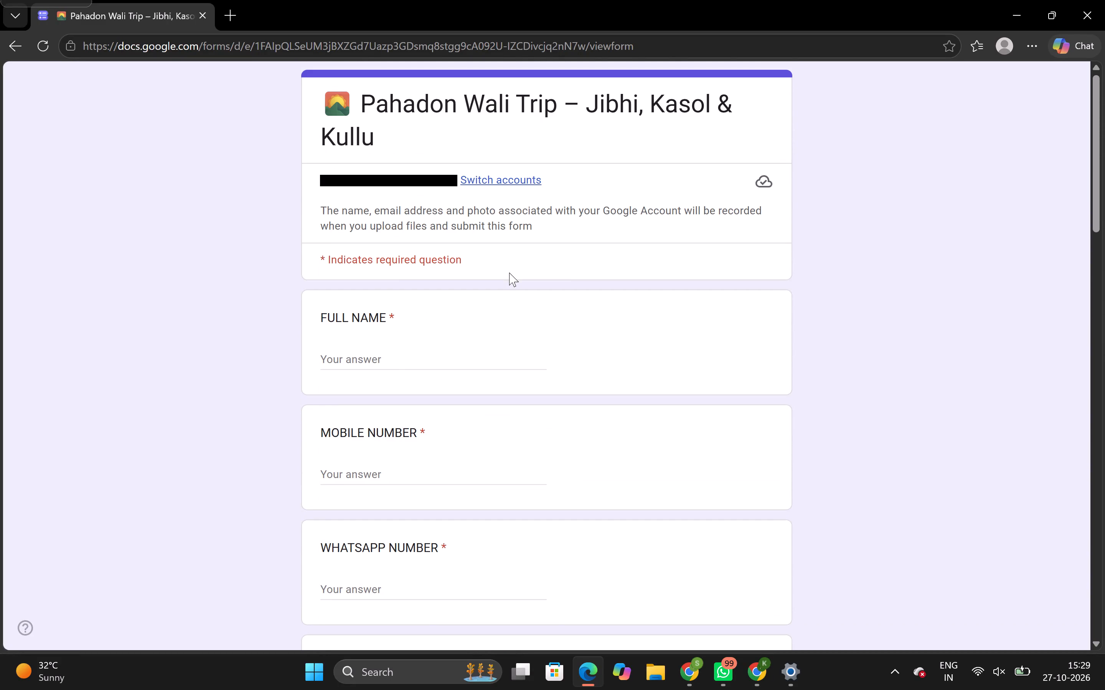
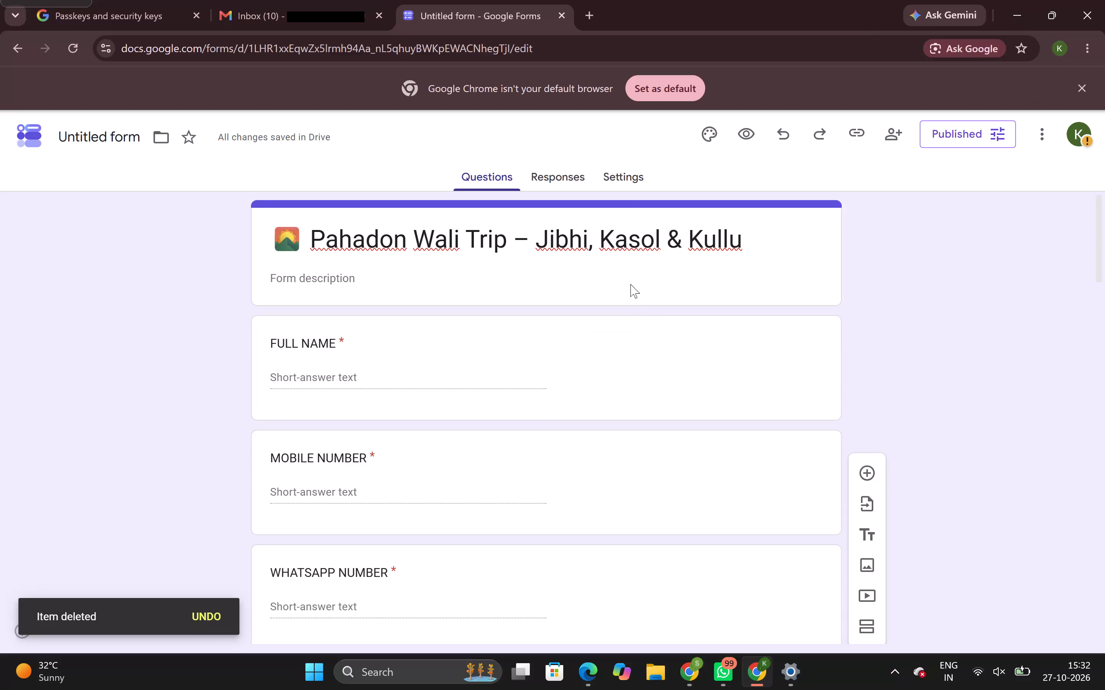
# Add two blank multiple-choice questions between the trip title header and the FULL NAME question.
pyautogui.click(619, 200)
pyautogui.click(301, 278)
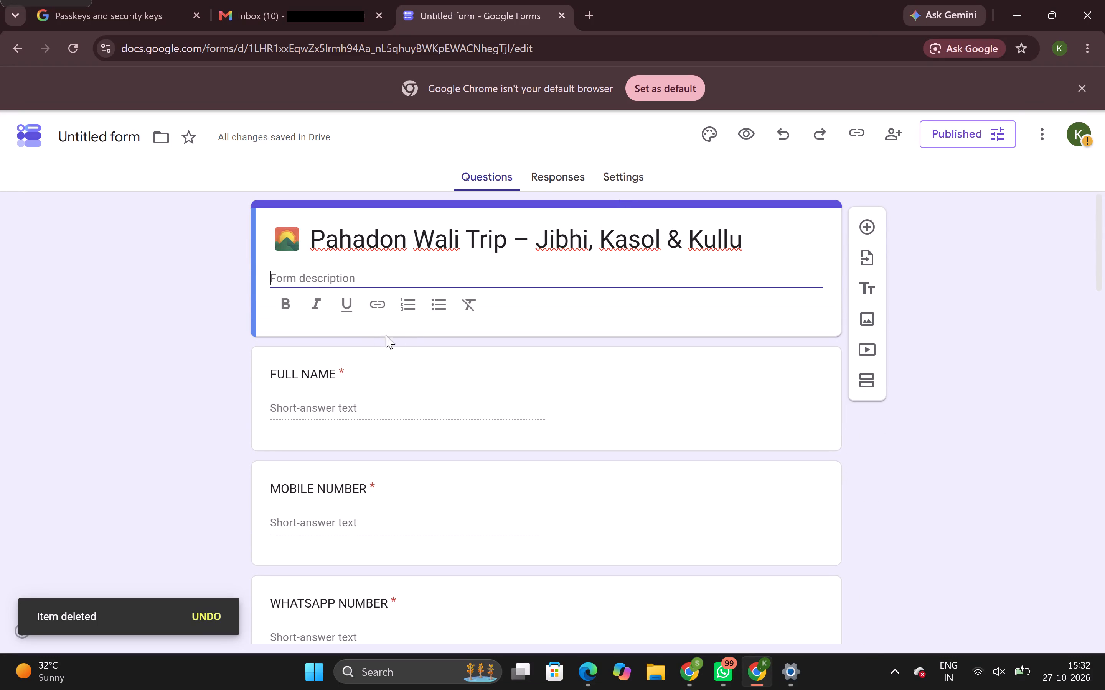
pyautogui.click(863, 232)
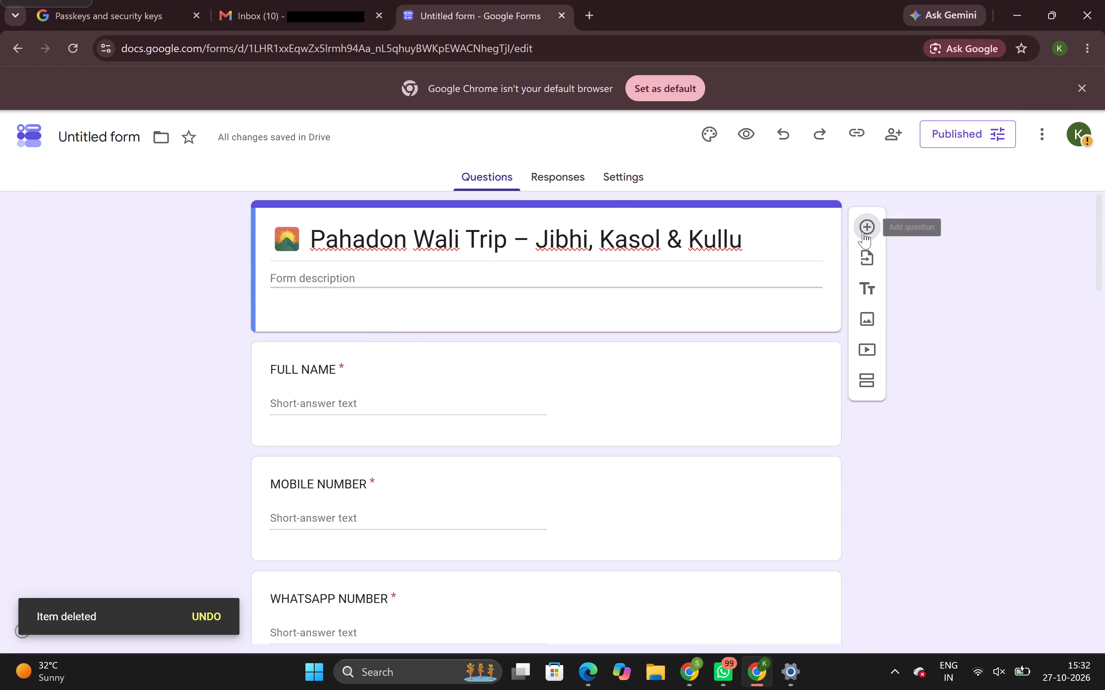
pyautogui.click(867, 346)
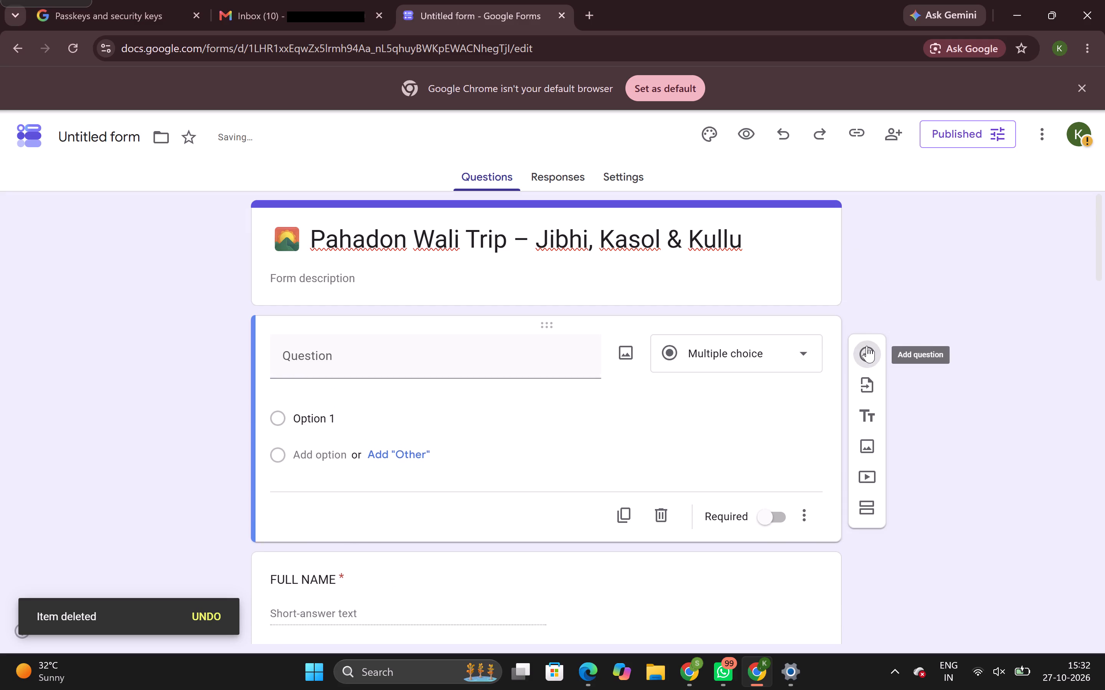
pyautogui.click(878, 315)
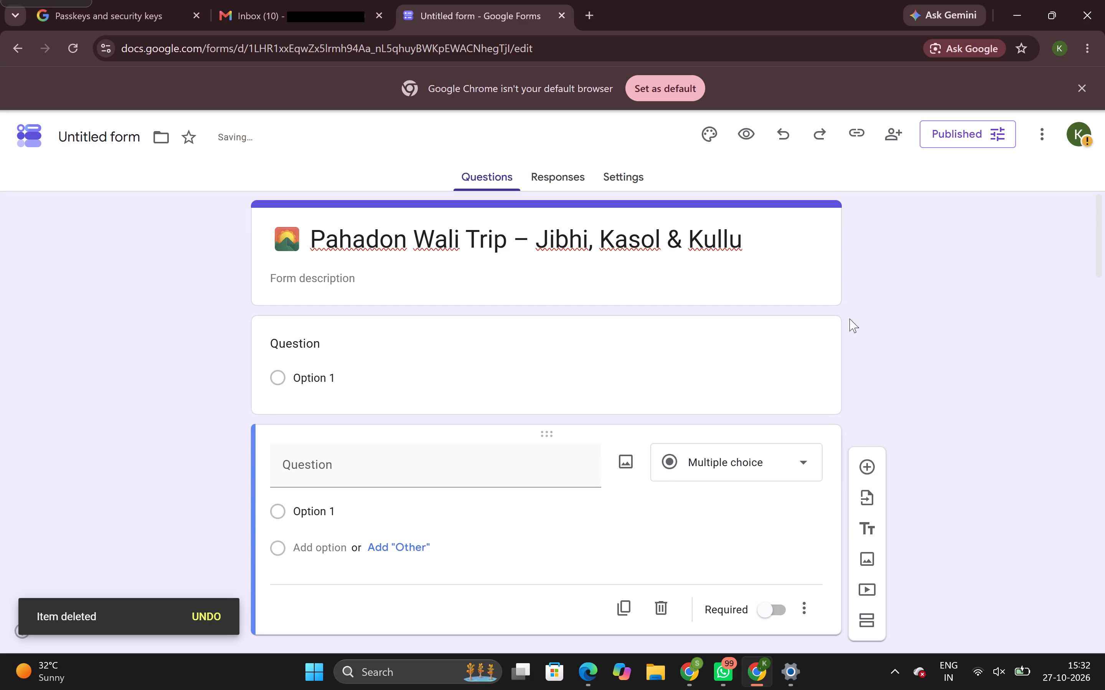
# Undo the two blank multiple-choice questions added between the form title and the FULL NAME question.
pyautogui.click(209, 399)
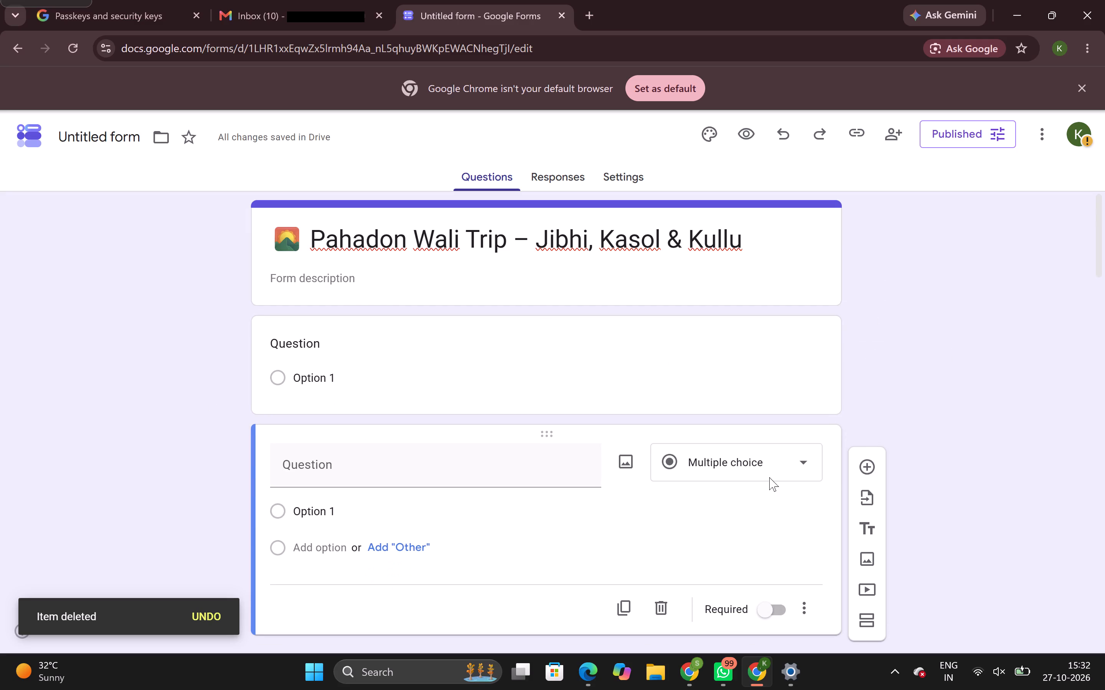
pyautogui.click(866, 402)
pyautogui.click(782, 136)
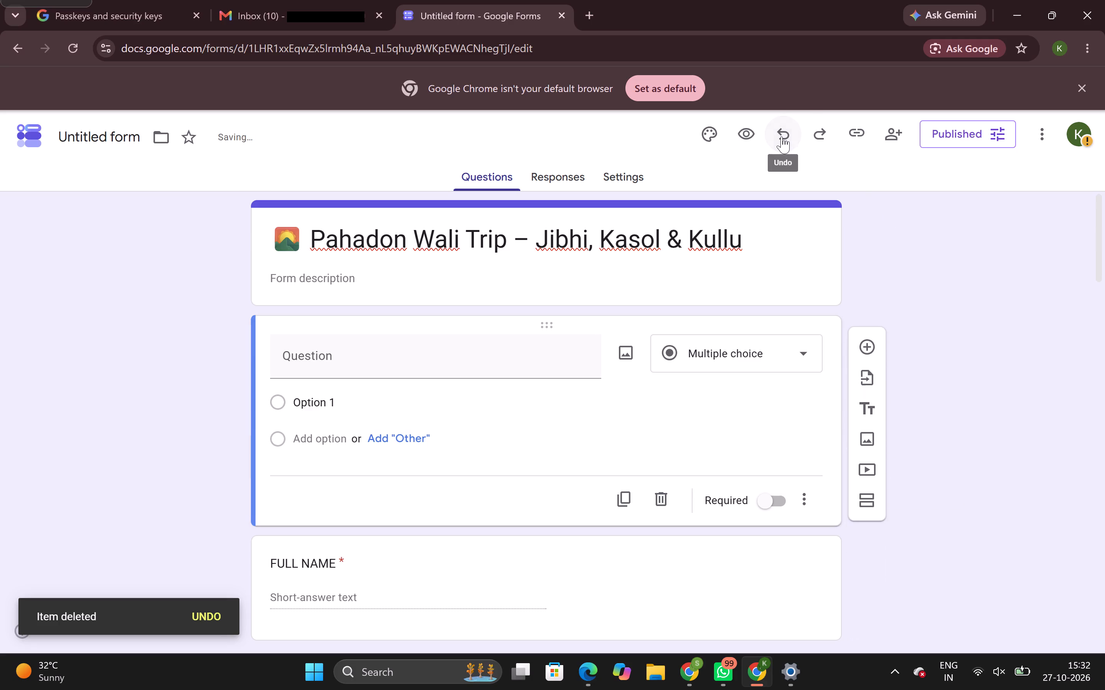
pyautogui.click(782, 136)
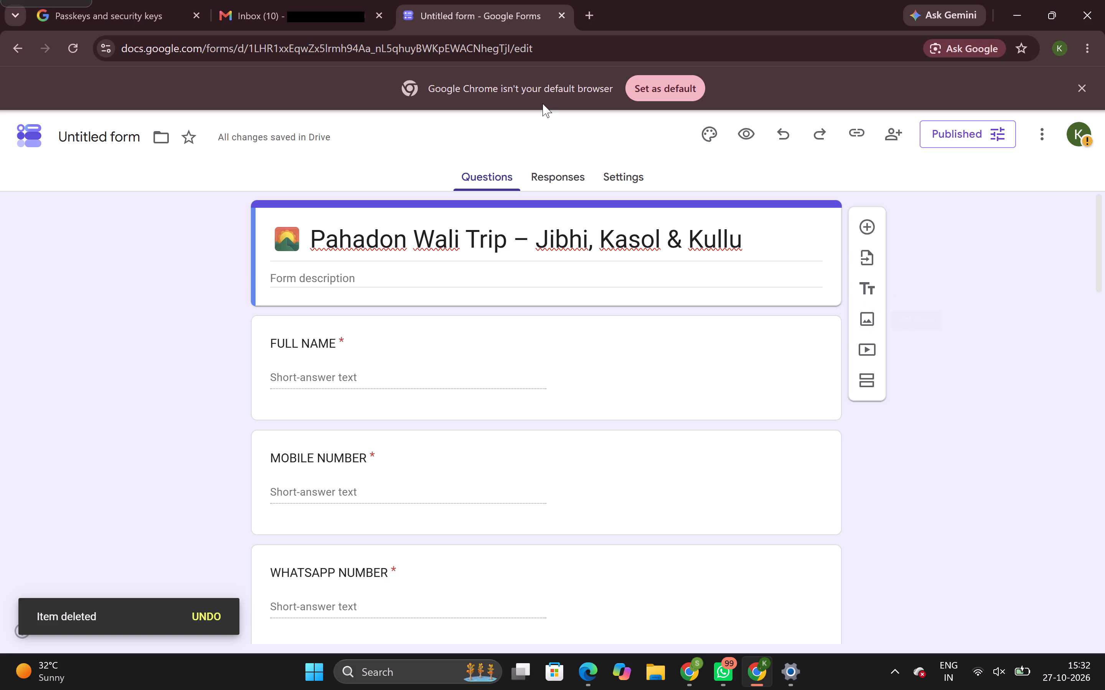
# Search Google for KASOL in a new browser tab.
pyautogui.click(592, 15)
pyautogui.click(436, 335)
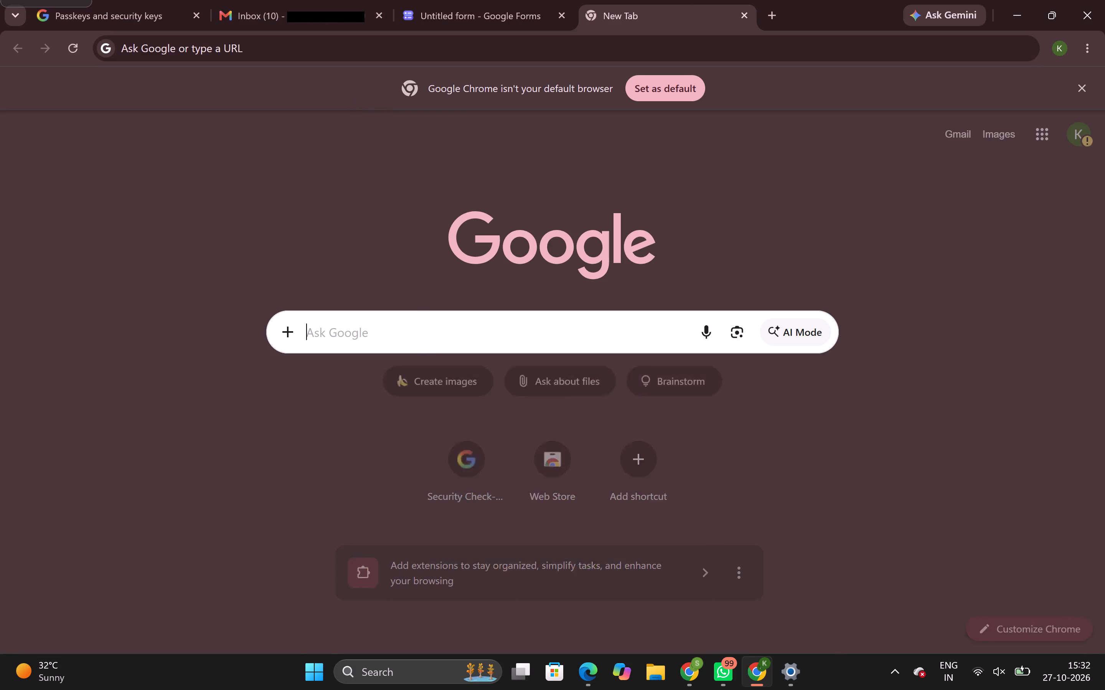
pyautogui.write('KSOL')
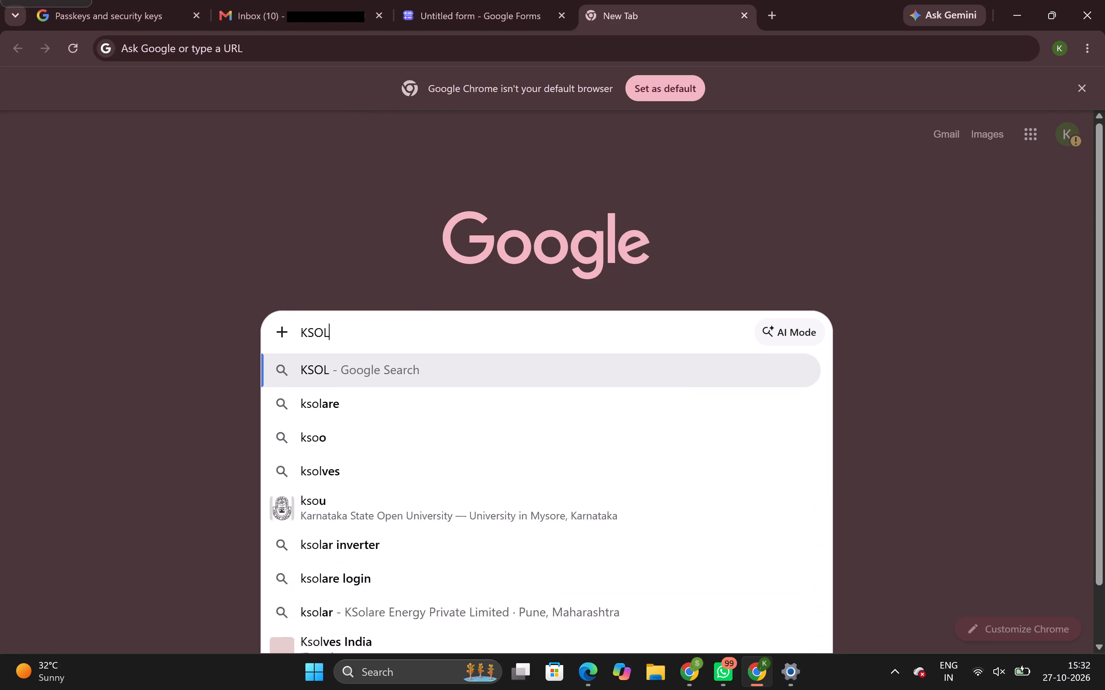
pyautogui.scroll(-1, 341, 473)
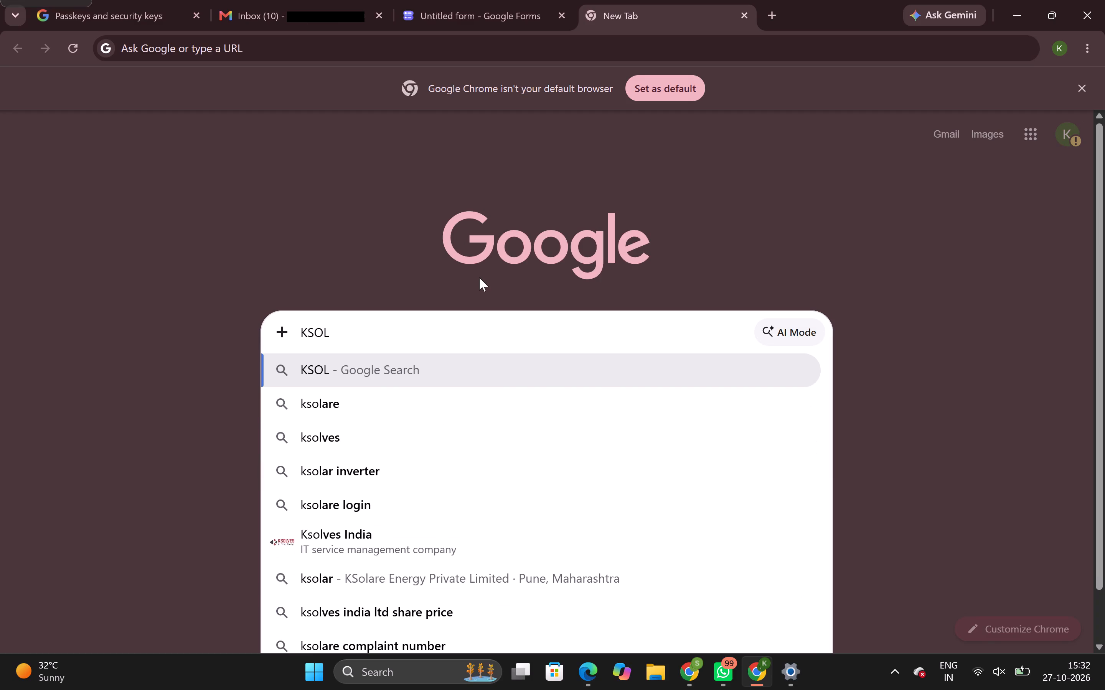
pyautogui.press('BackSpace')
pyautogui.press('BackSpace')
pyautogui.press('BackSpace')
pyautogui.press('BackSpace')
pyautogui.press('BackSpace')
pyautogui.press('BackSpace')
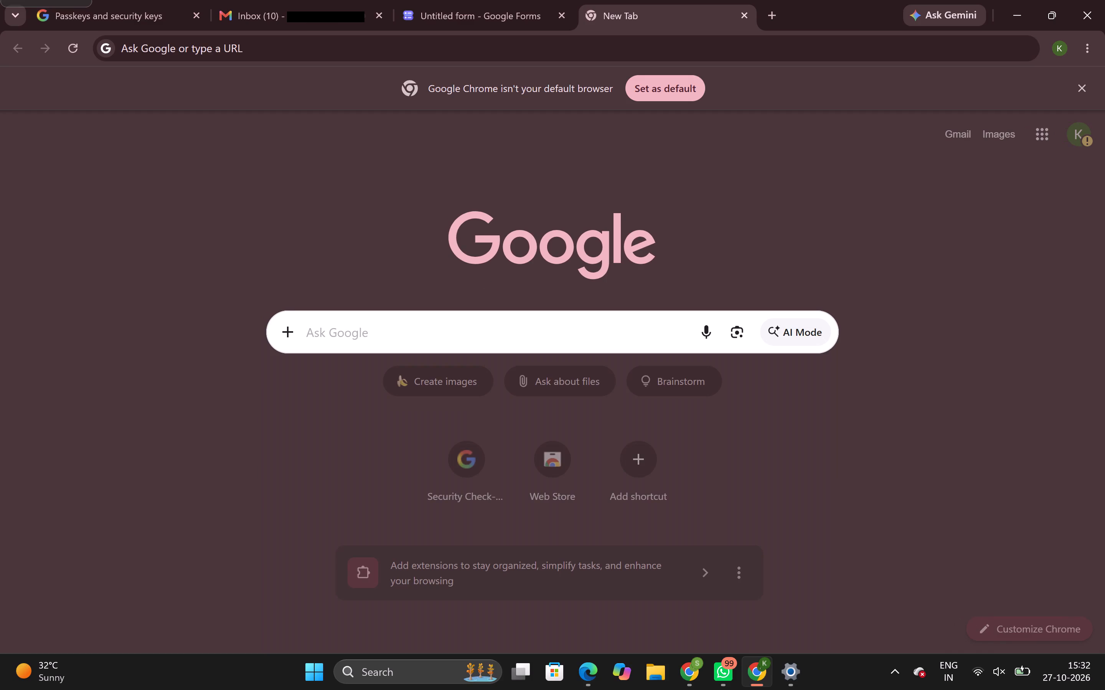
pyautogui.press('BackSpace')
pyautogui.press('BackSpace')
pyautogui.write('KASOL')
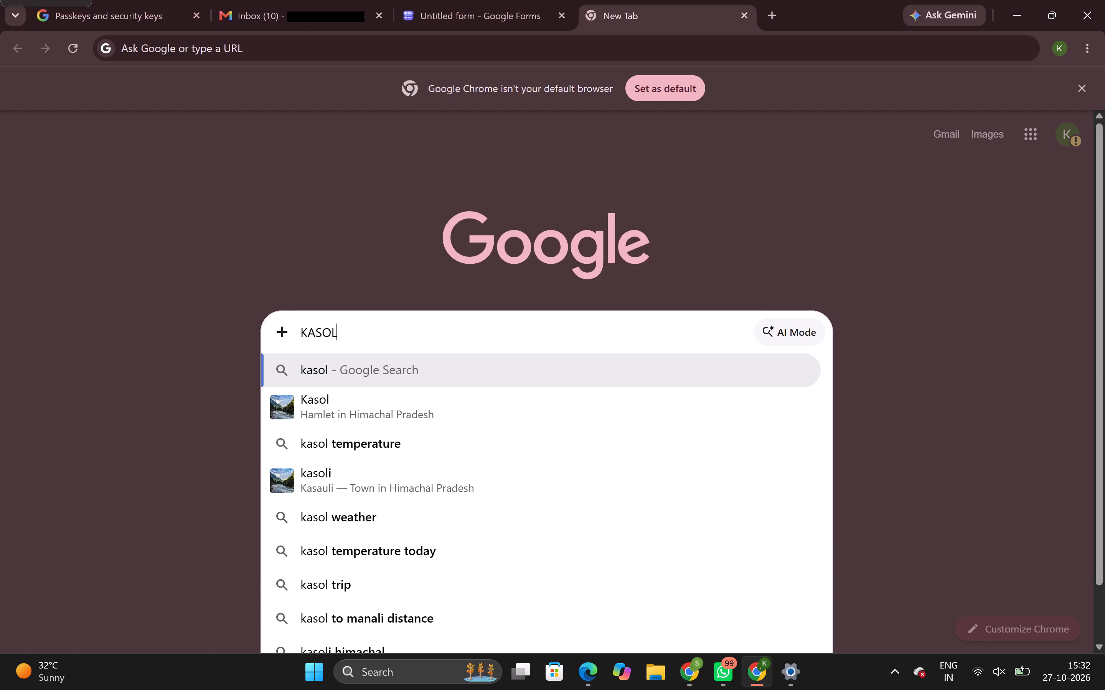
# Search Google for KASOL IMAGES and show the image results.
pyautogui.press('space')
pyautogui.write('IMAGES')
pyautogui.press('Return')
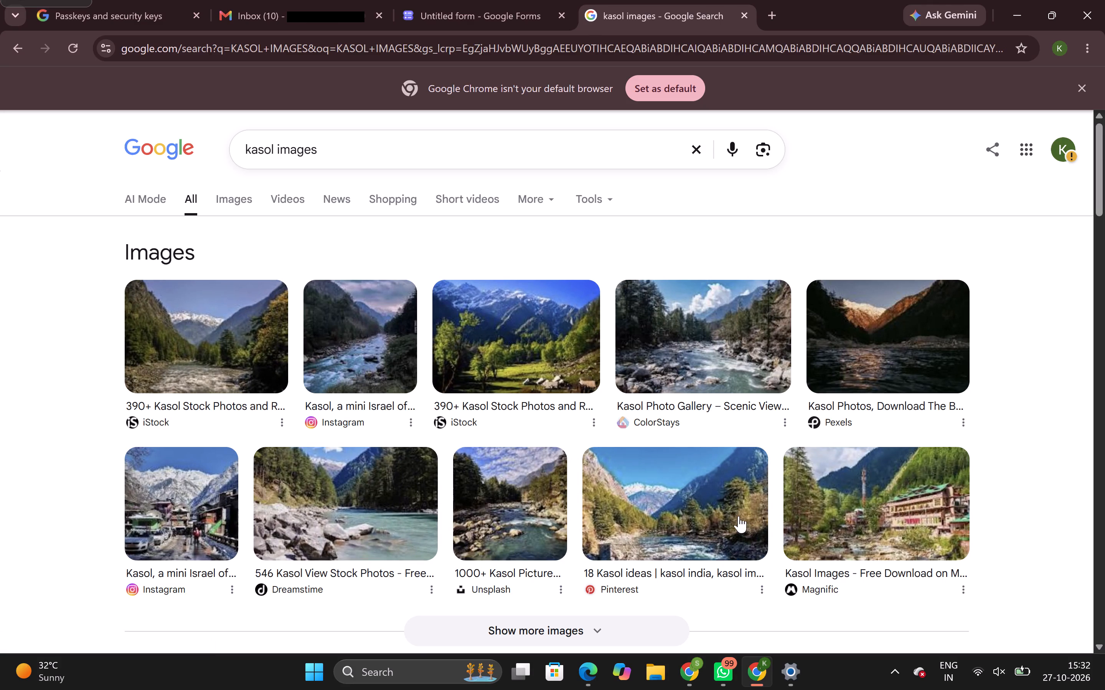
pyautogui.click(246, 199)
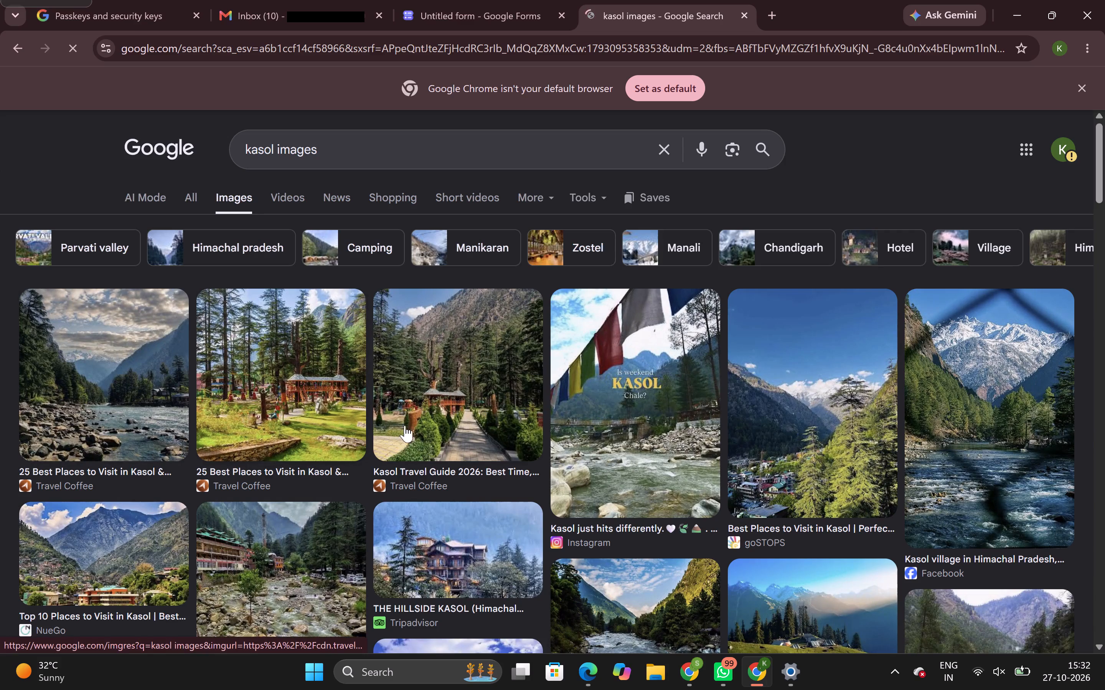
# Open the Instagram post of the "Is weekend KASOL Chale?" river photo from the image results and dismiss its sign-up prompt.
pyautogui.click(629, 430)
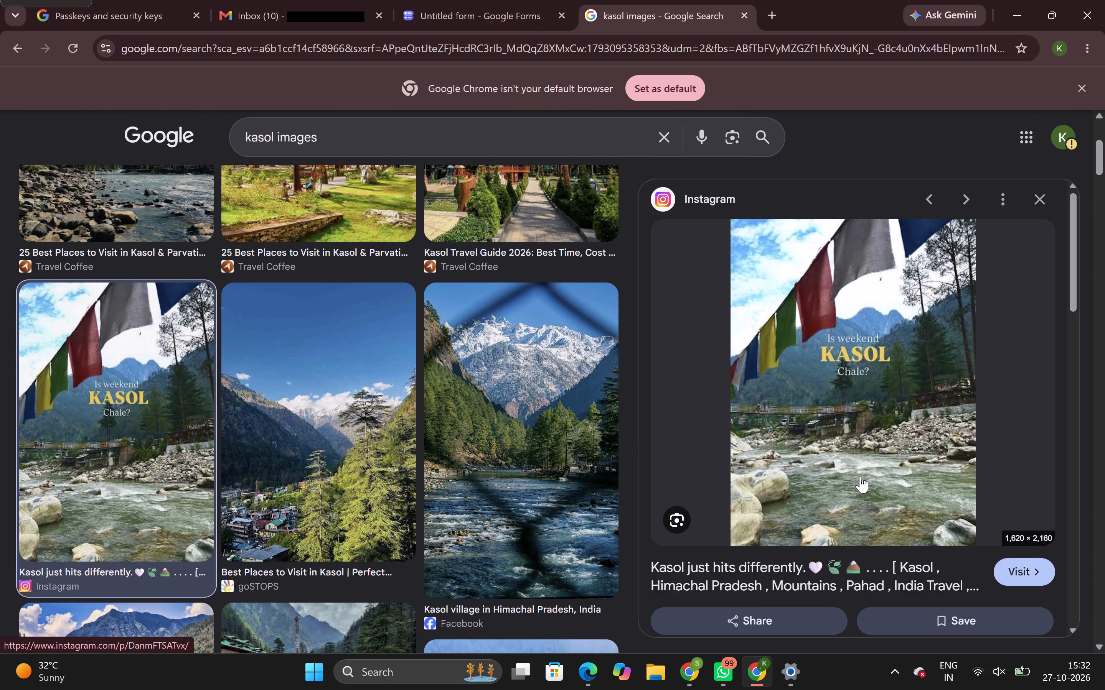
pyautogui.click(1014, 562)
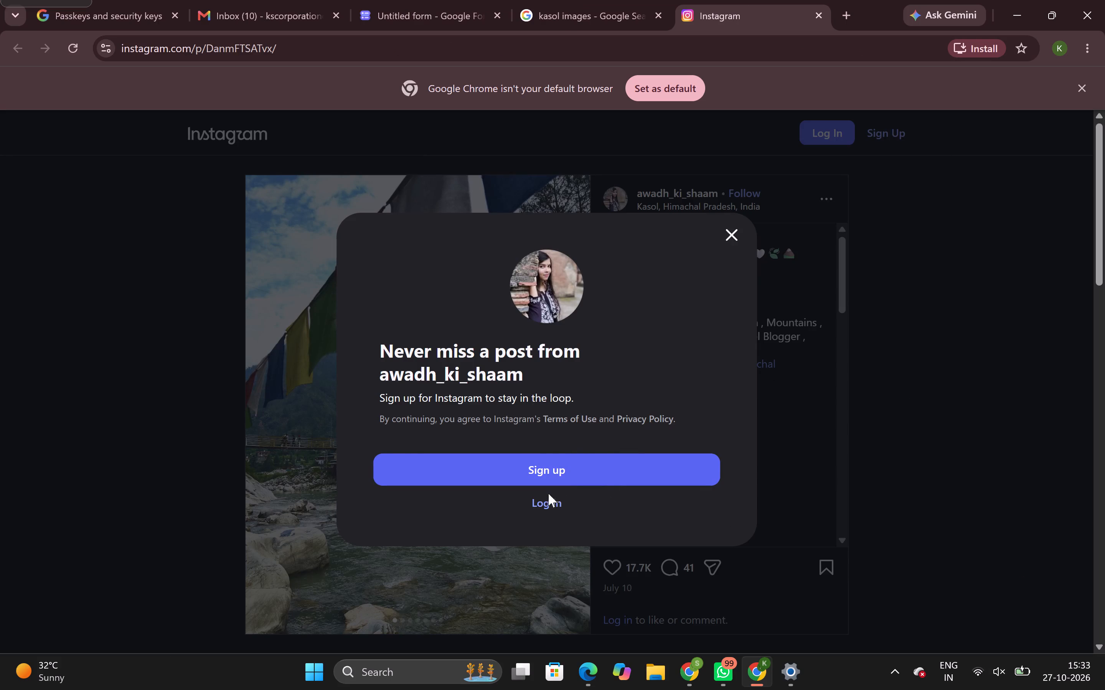
pyautogui.click(723, 238)
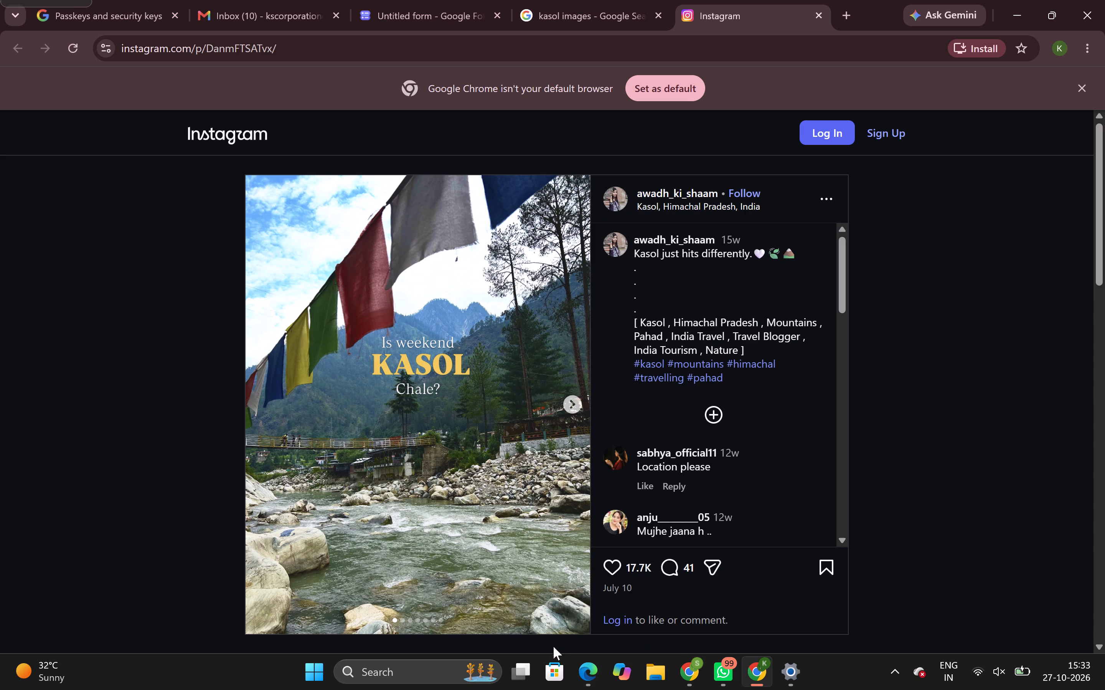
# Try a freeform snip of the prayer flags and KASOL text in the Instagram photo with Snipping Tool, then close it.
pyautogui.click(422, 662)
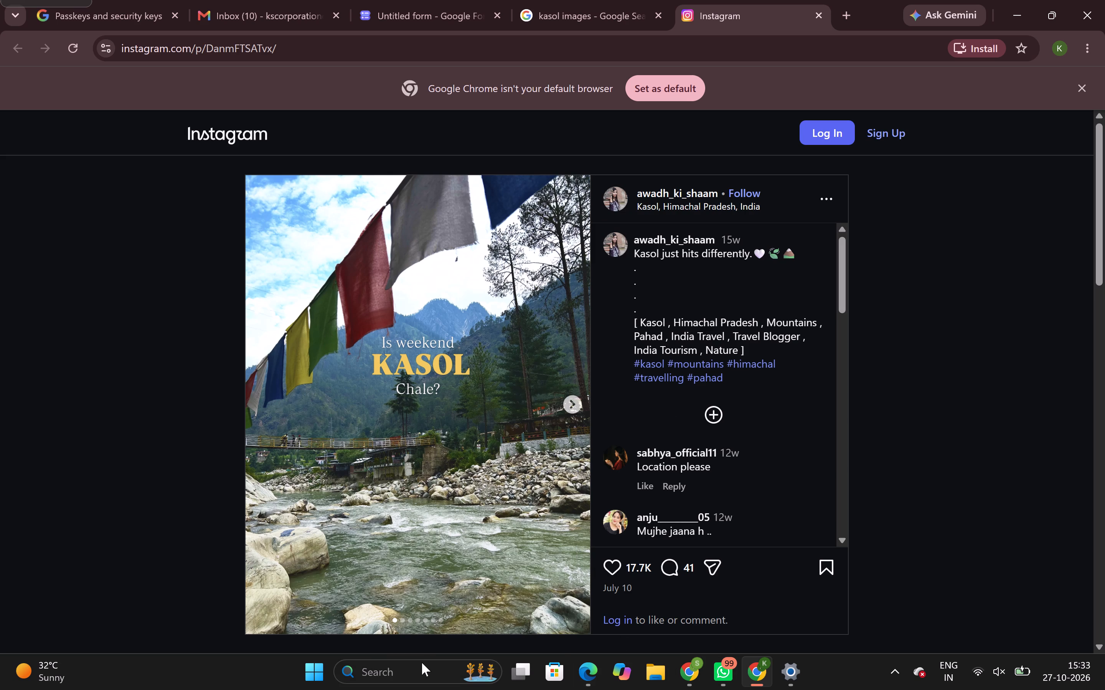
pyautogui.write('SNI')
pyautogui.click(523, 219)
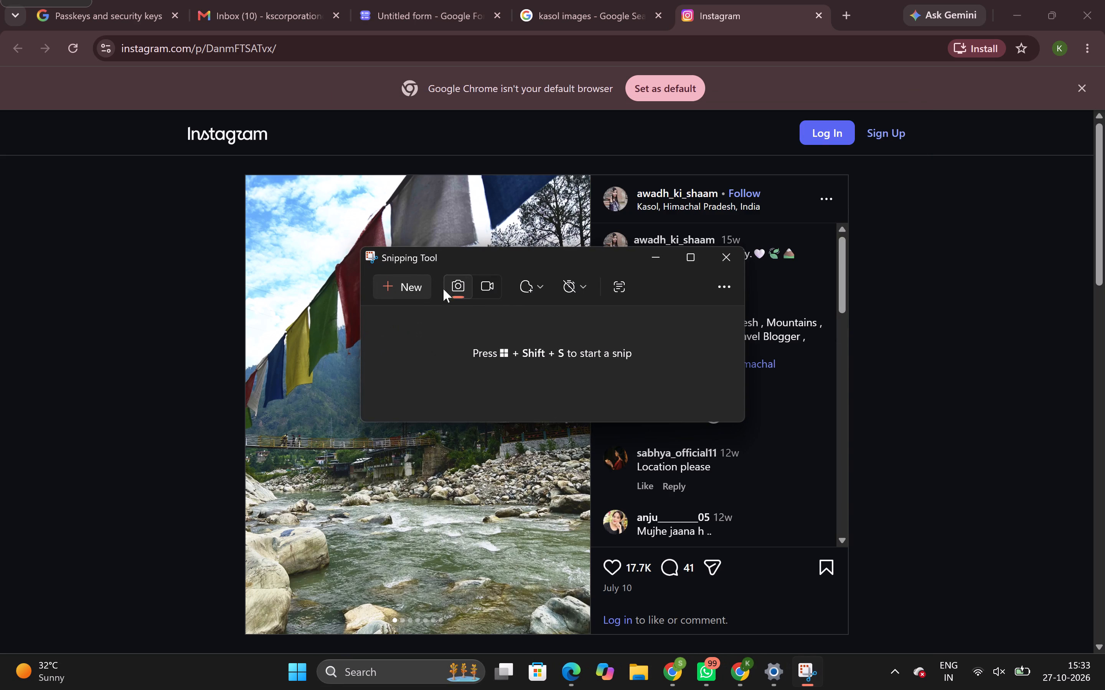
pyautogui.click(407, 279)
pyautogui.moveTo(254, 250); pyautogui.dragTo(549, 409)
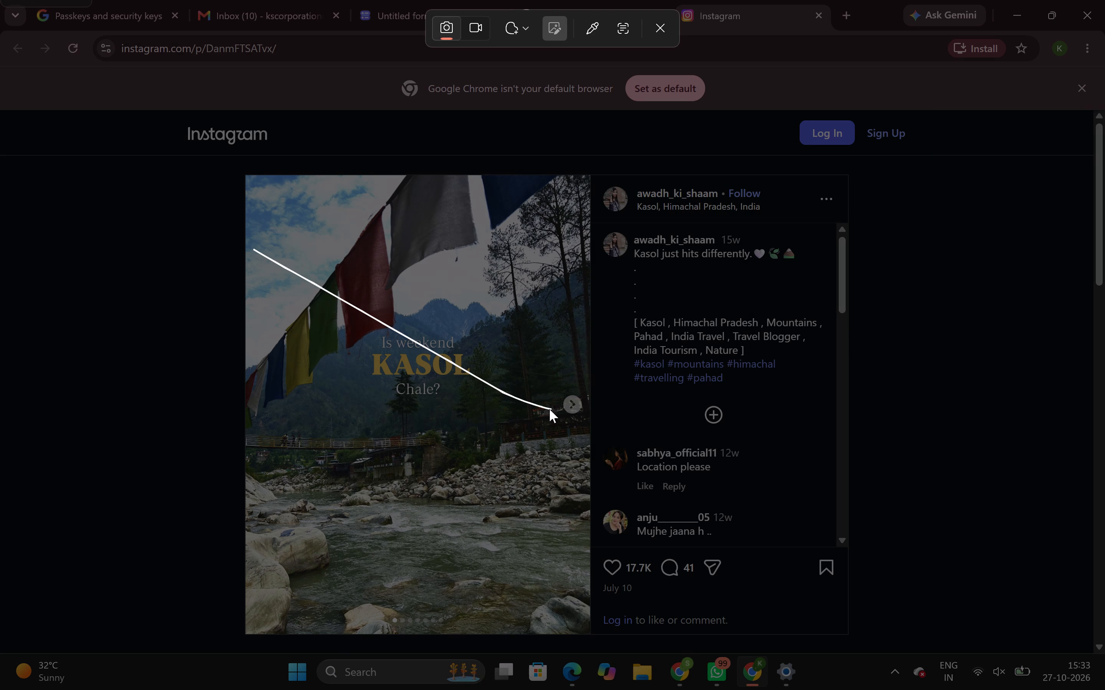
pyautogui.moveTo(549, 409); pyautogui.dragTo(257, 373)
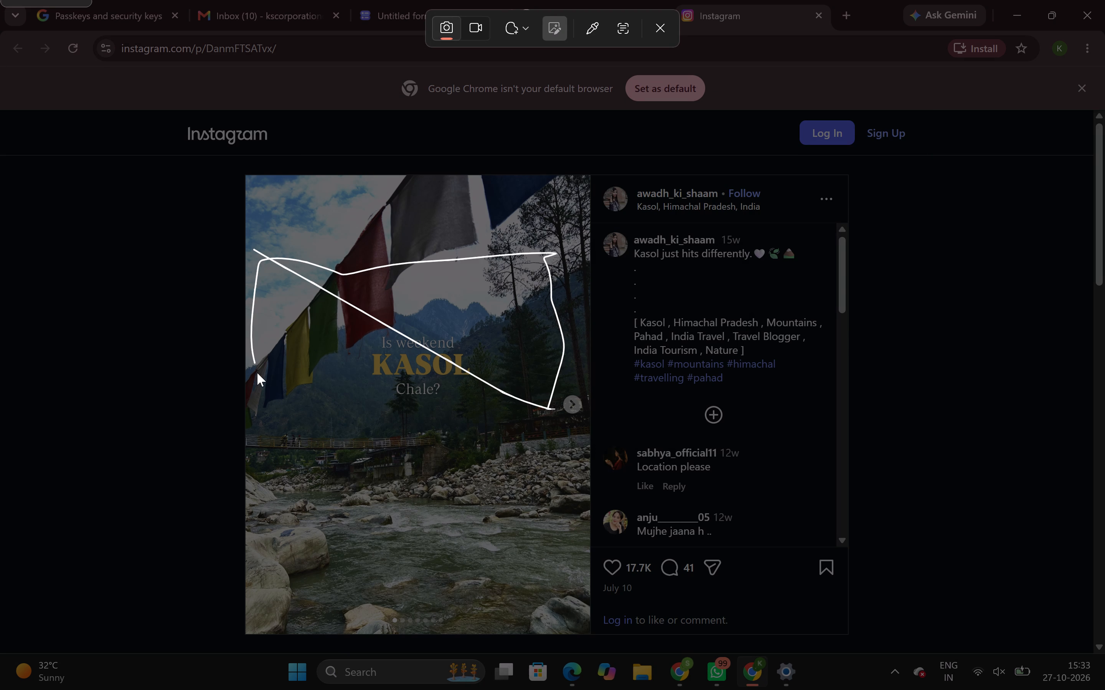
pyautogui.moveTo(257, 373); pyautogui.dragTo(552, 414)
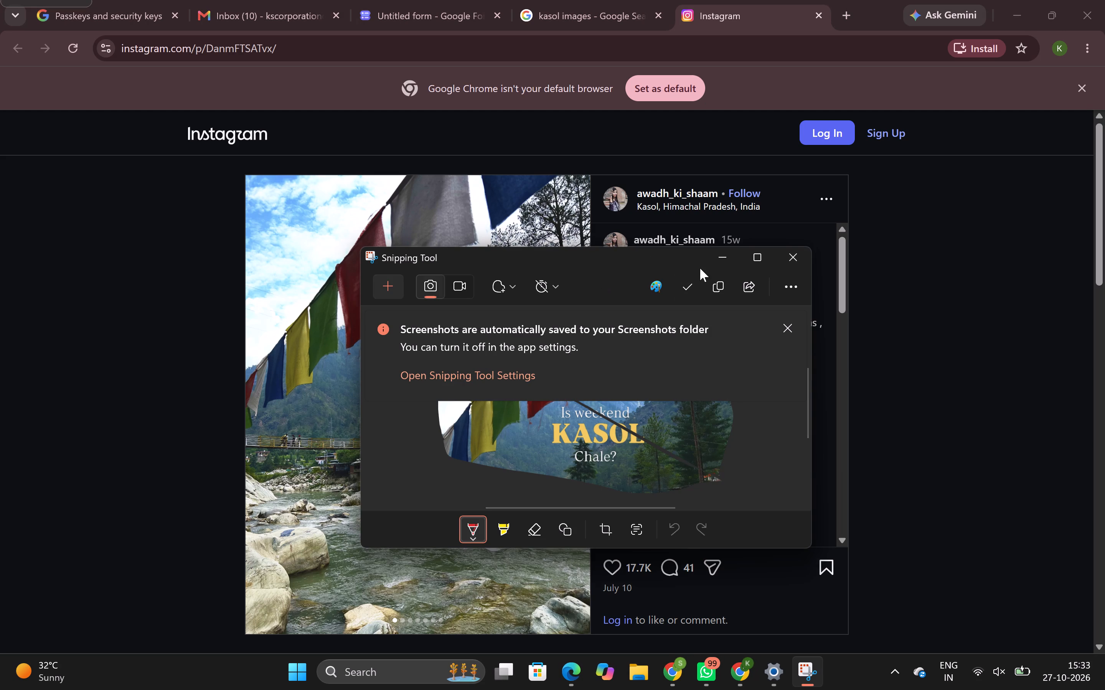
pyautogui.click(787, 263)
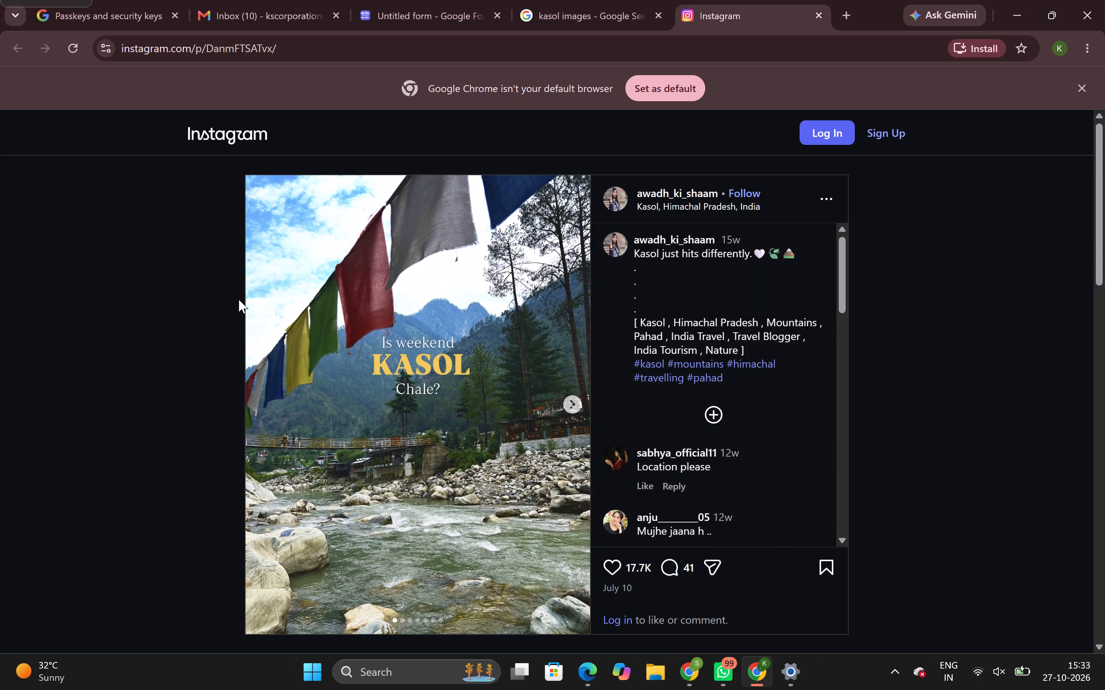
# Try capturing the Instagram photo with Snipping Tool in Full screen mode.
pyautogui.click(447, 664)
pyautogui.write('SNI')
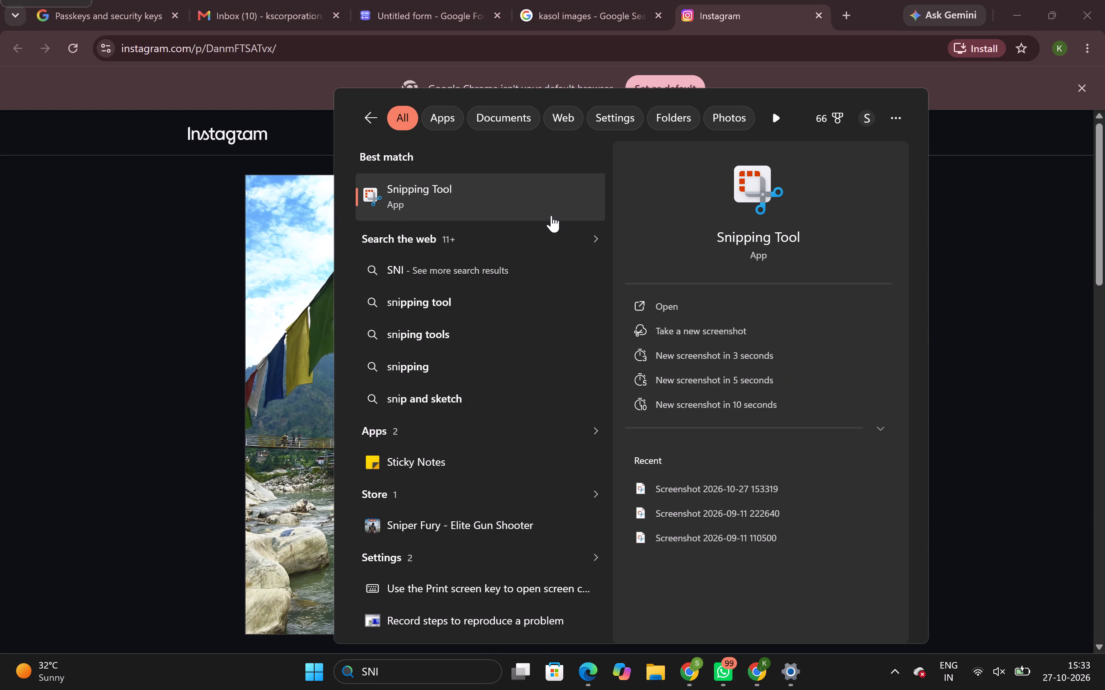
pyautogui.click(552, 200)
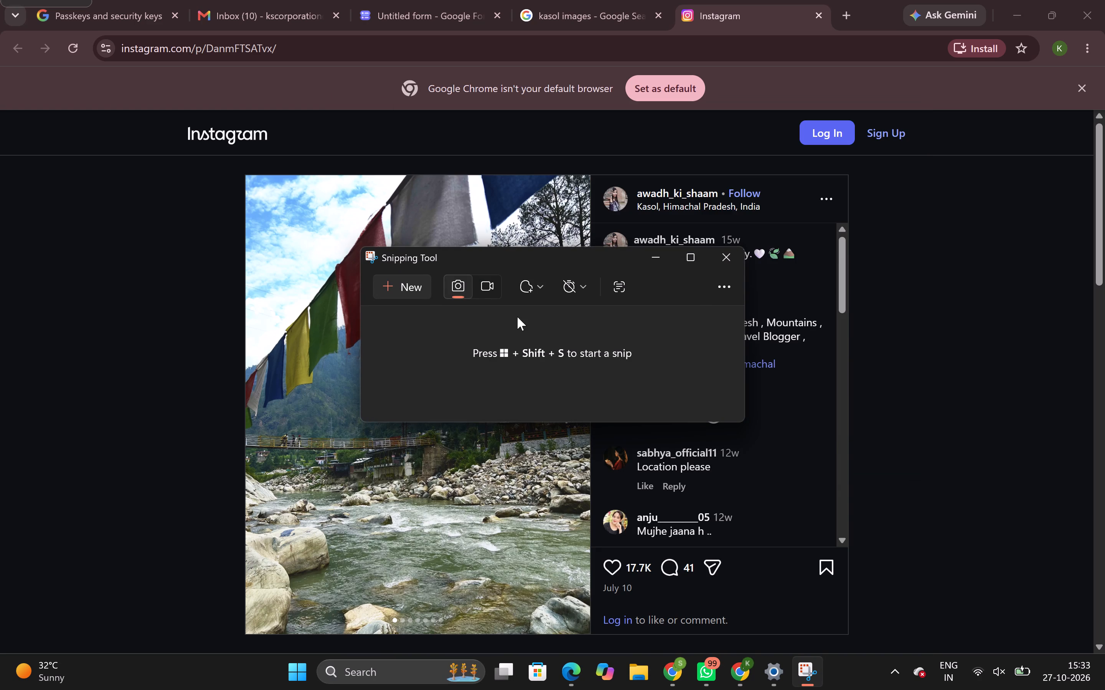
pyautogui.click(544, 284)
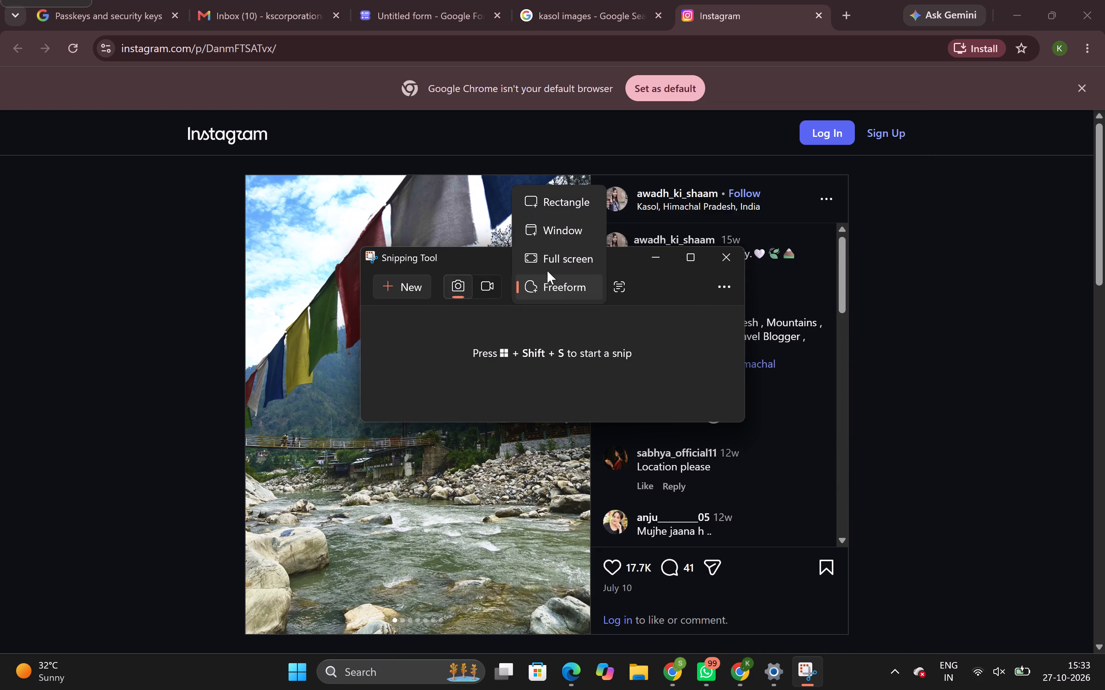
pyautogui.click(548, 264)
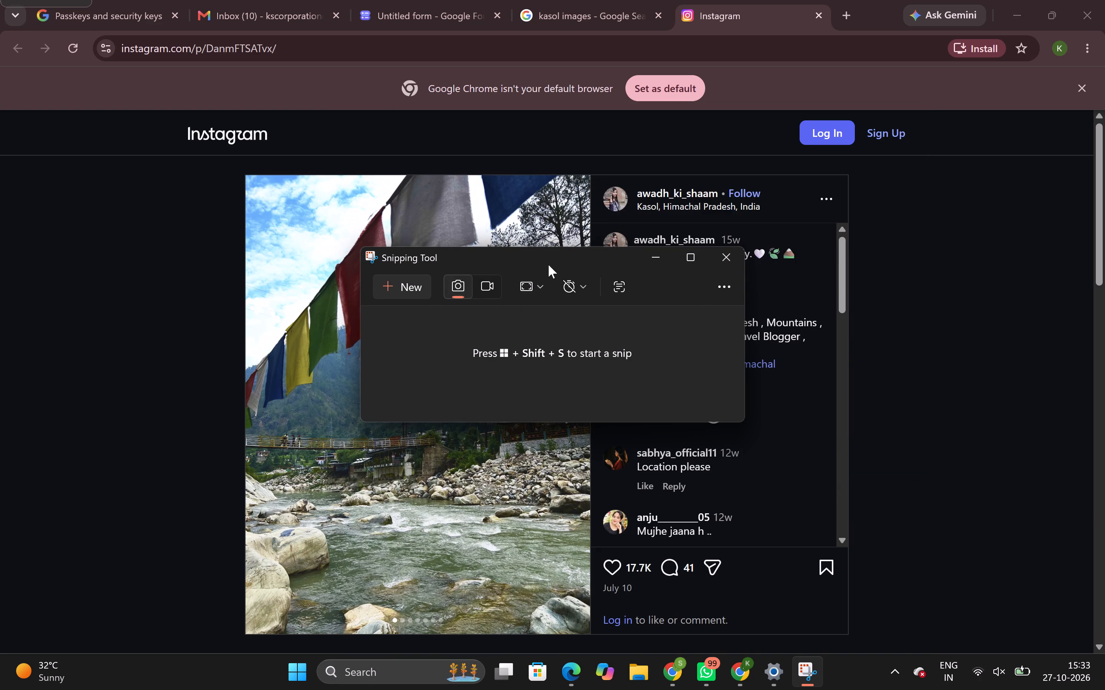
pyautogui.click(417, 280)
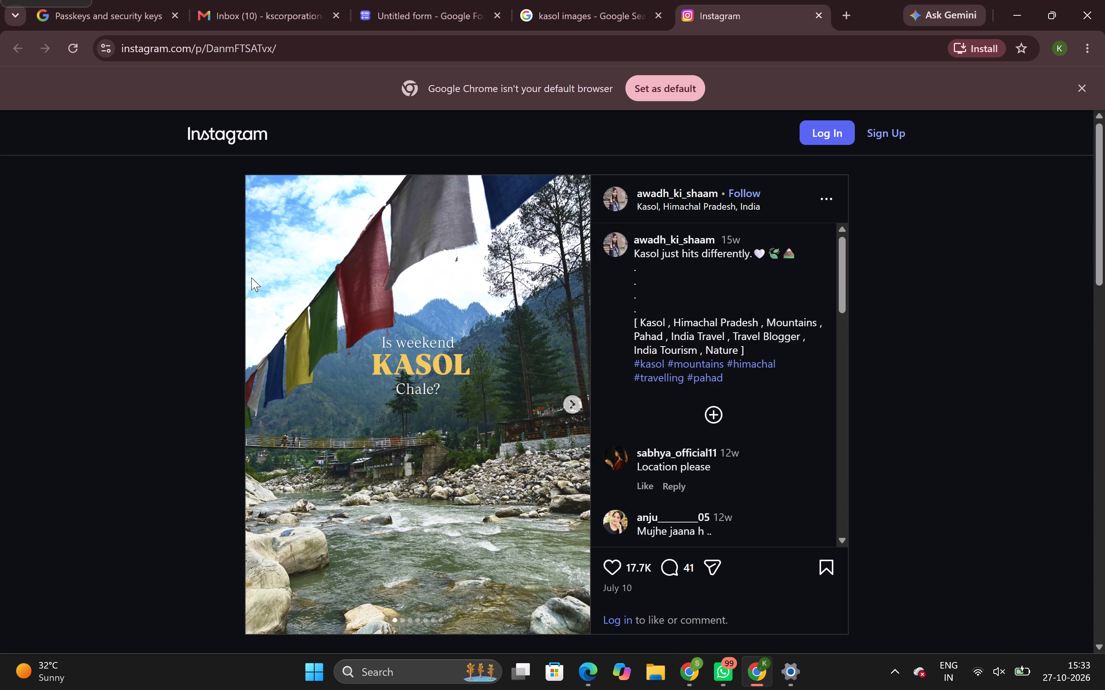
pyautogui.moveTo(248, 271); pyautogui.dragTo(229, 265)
# Reopen Snipping Tool and set its snip shape to Rectangle.
pyautogui.click(388, 678)
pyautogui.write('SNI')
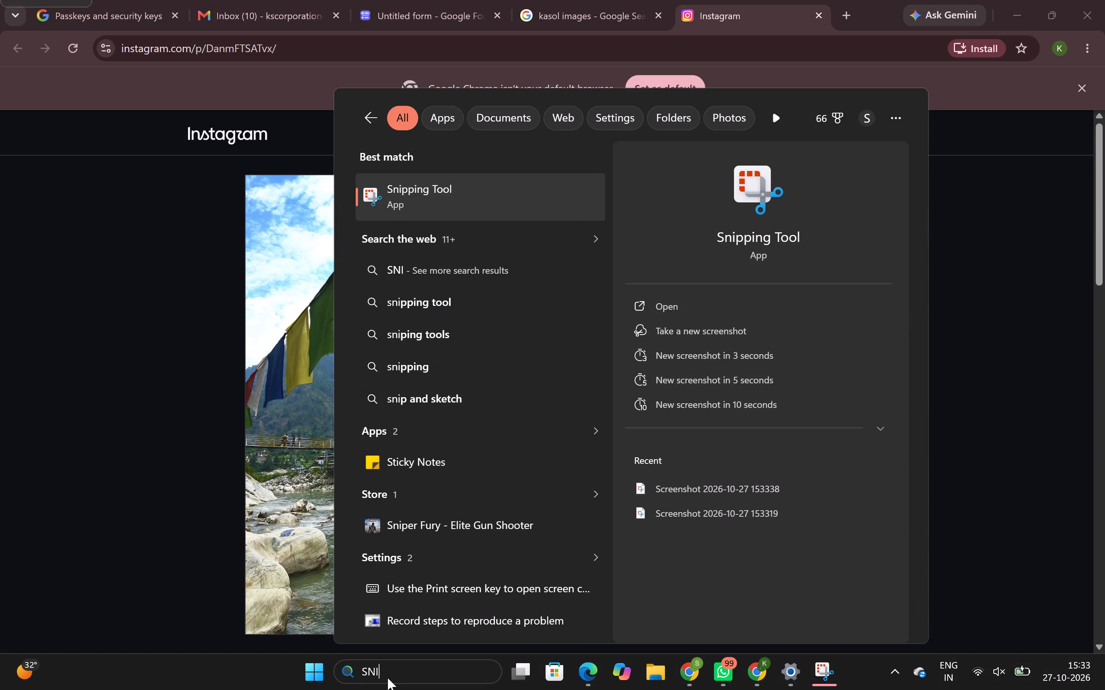
pyautogui.click(551, 197)
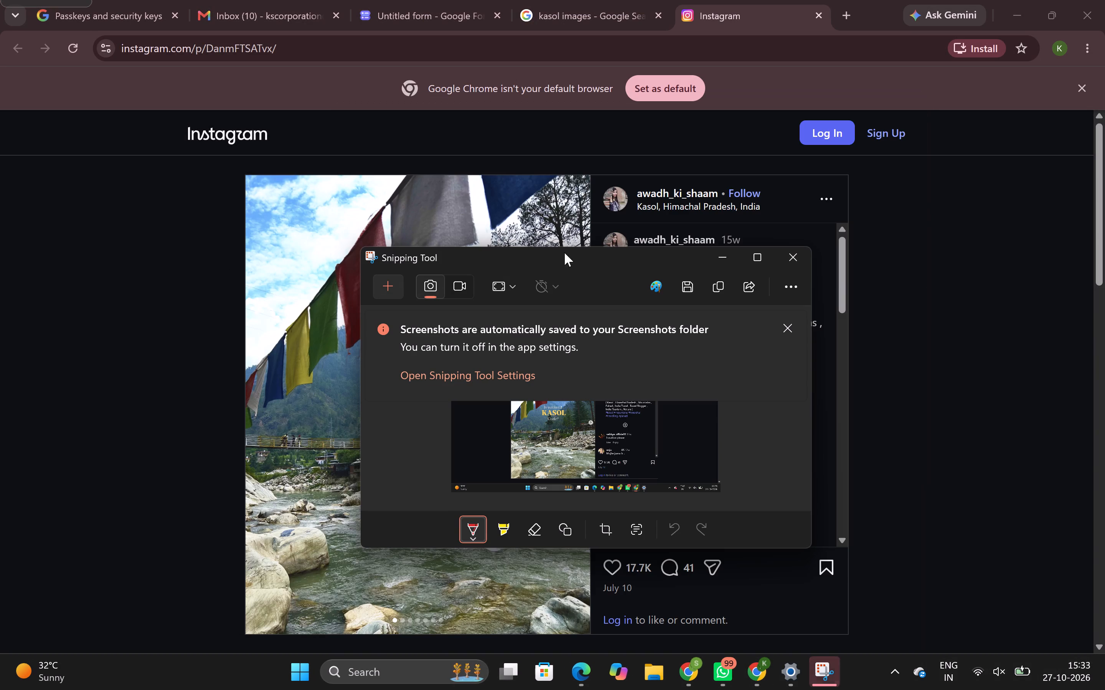
pyautogui.click(506, 293)
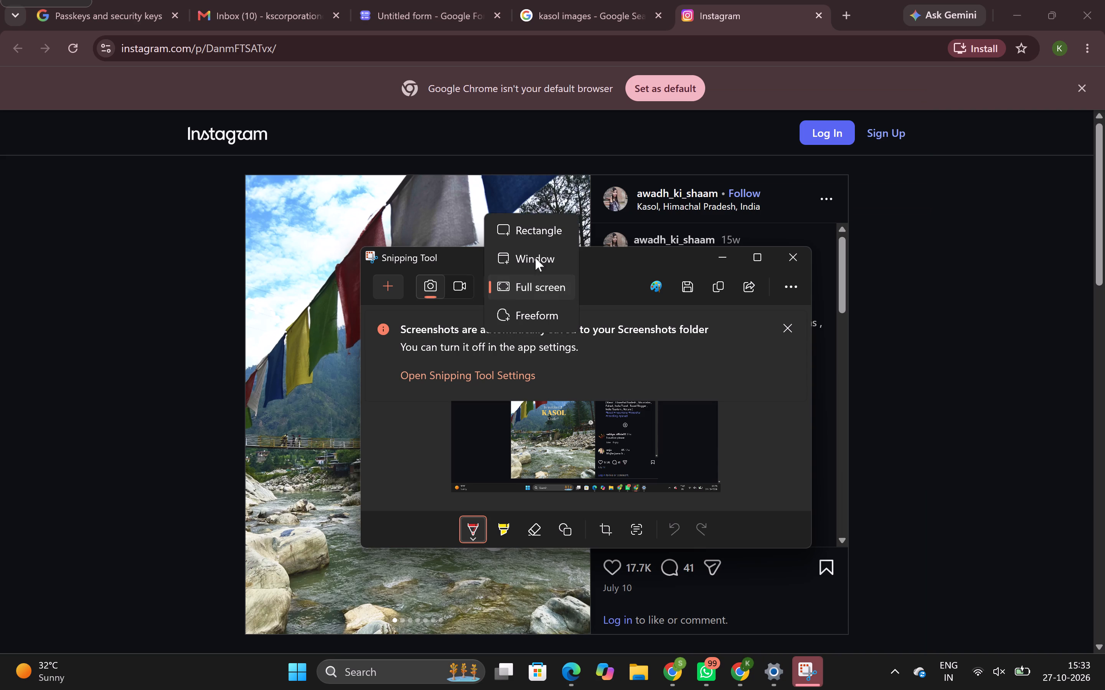
pyautogui.click(539, 231)
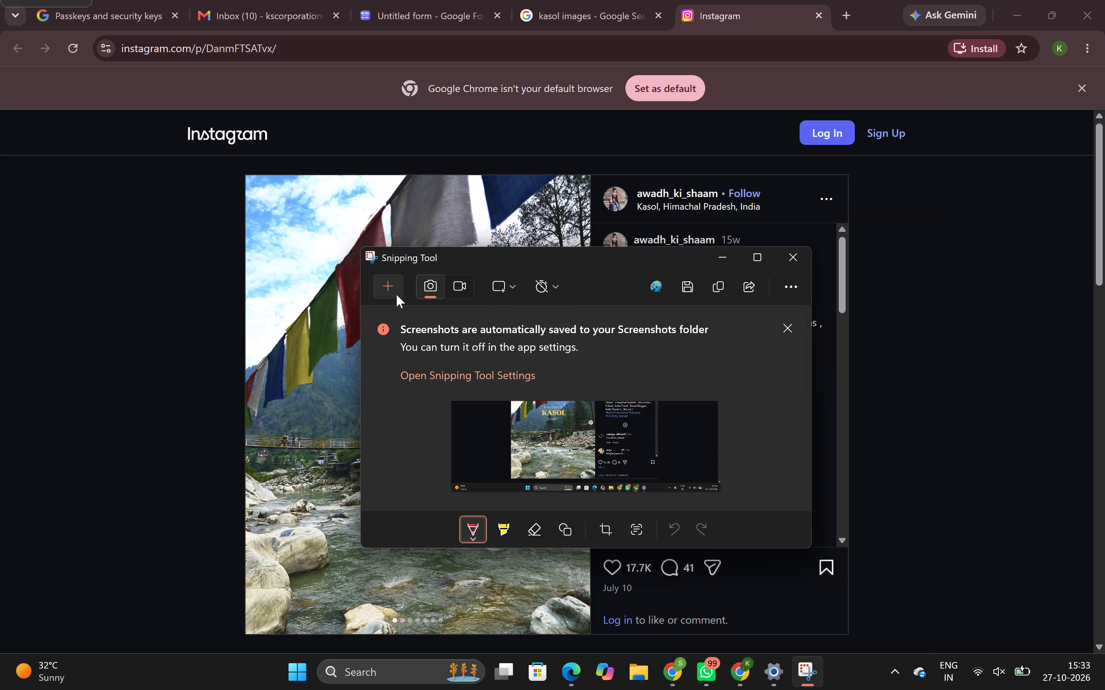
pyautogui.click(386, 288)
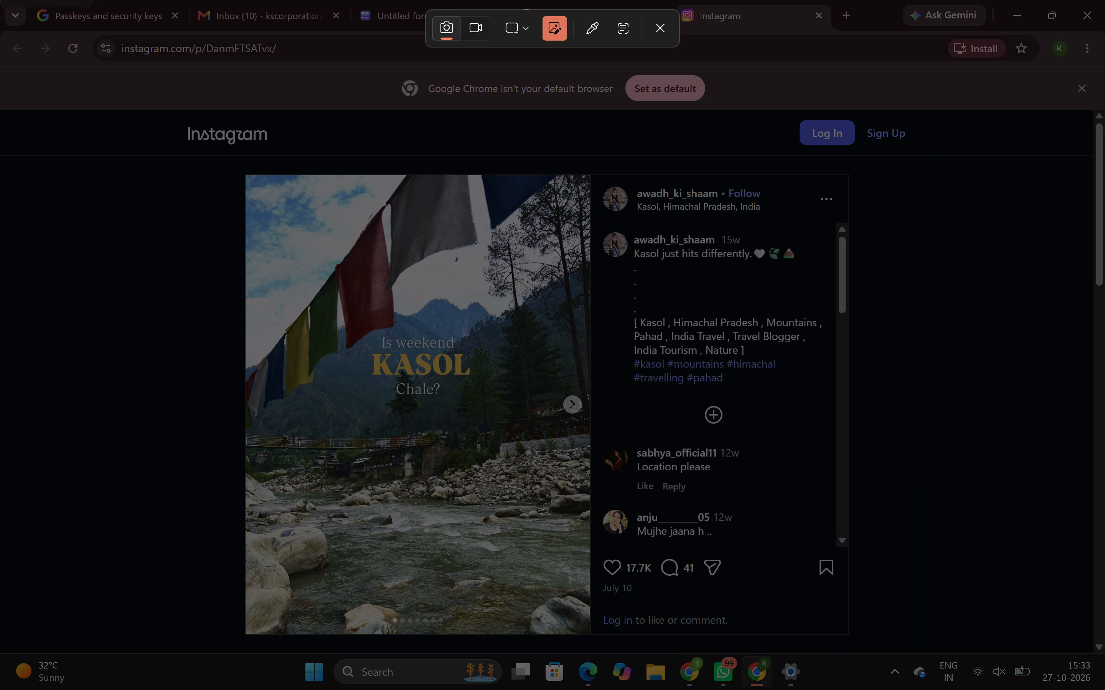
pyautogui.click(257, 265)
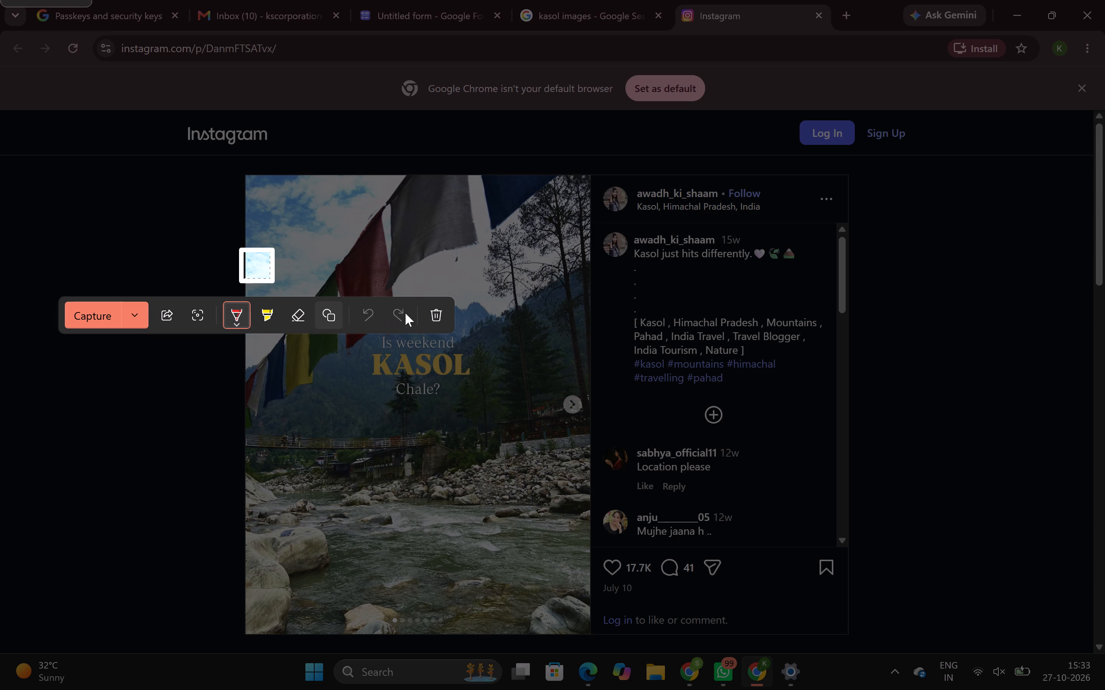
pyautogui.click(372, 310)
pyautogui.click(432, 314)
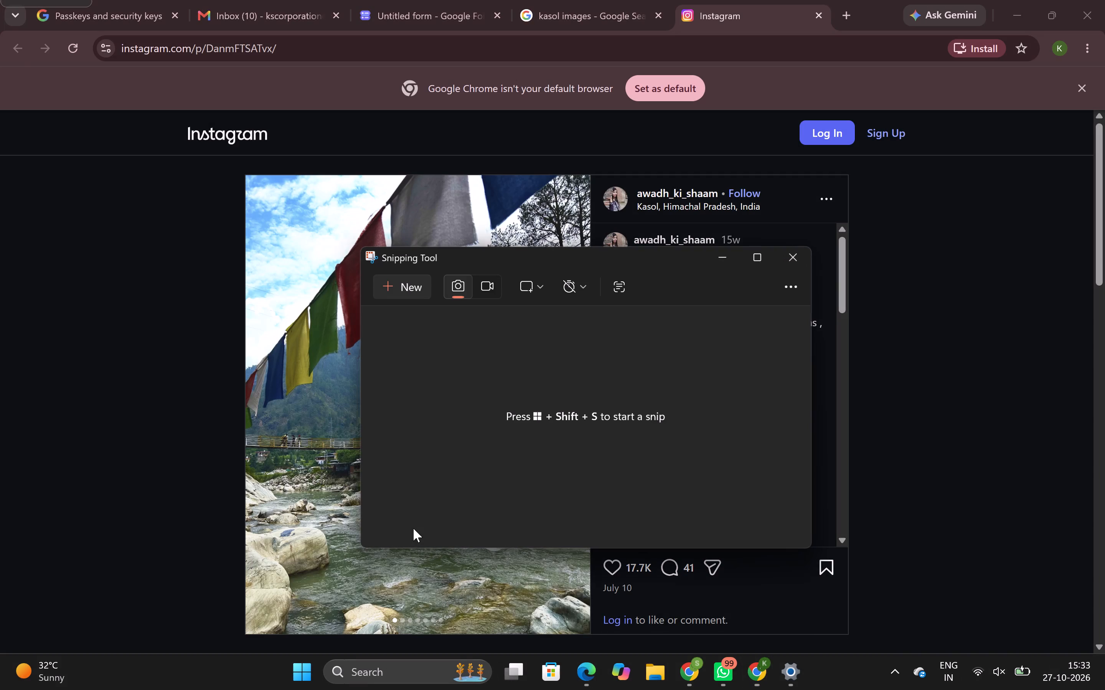
# Snip a wide rectangle of the Instagram photo covering the lower prayer flags, mountains and full "Is weekend KASOL Chale?" text.
pyautogui.click(394, 293)
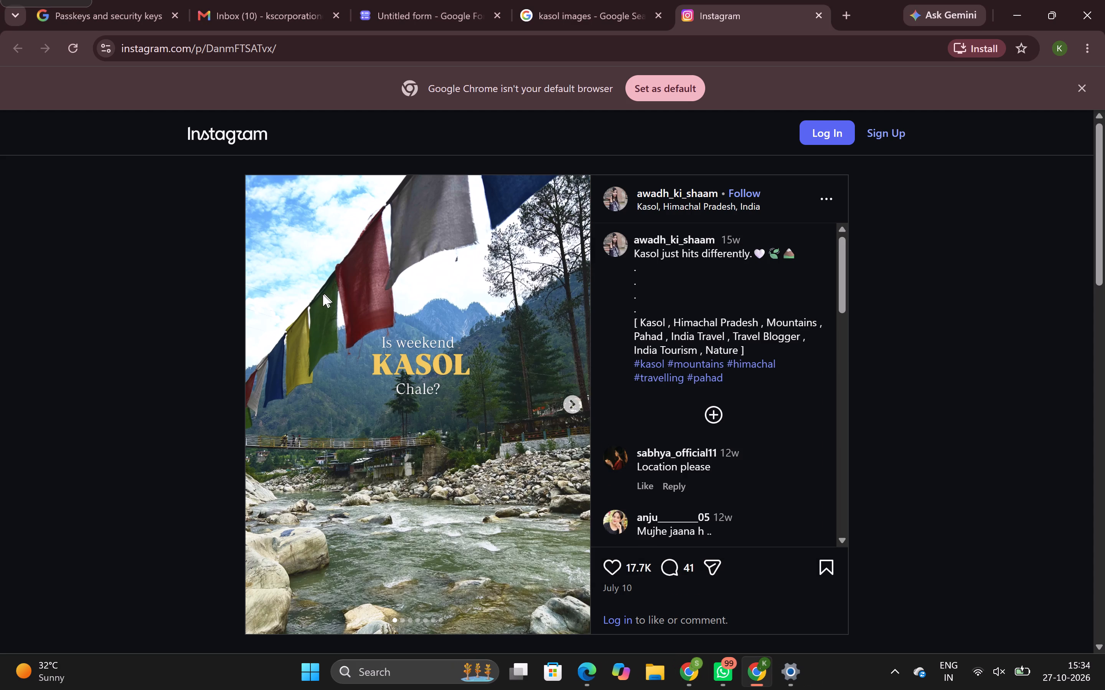
pyautogui.moveTo(251, 298); pyautogui.dragTo(543, 378)
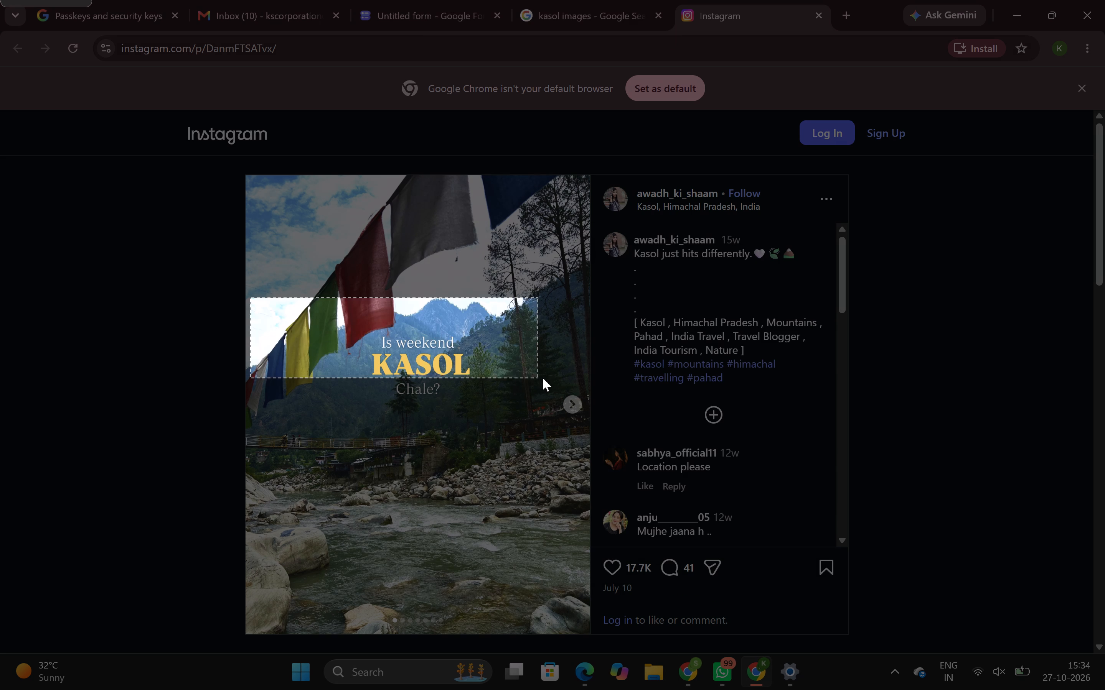
pyautogui.moveTo(543, 378); pyautogui.dragTo(543, 404)
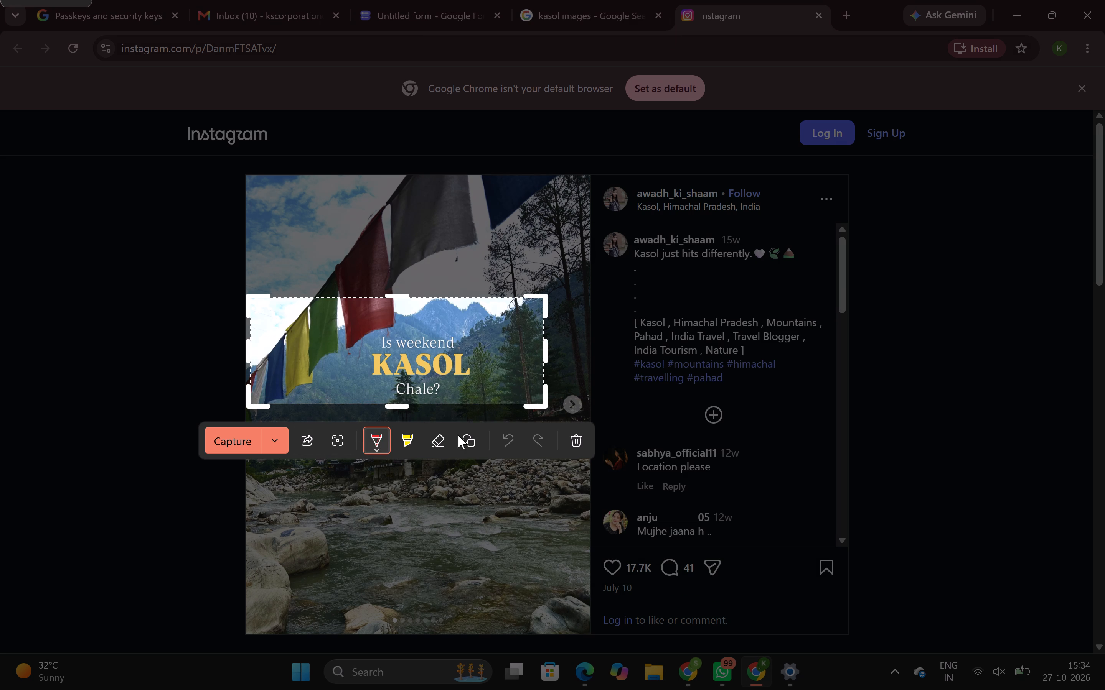
# Share the rectangular KASOL snip through WhatsApp.
pyautogui.click(308, 437)
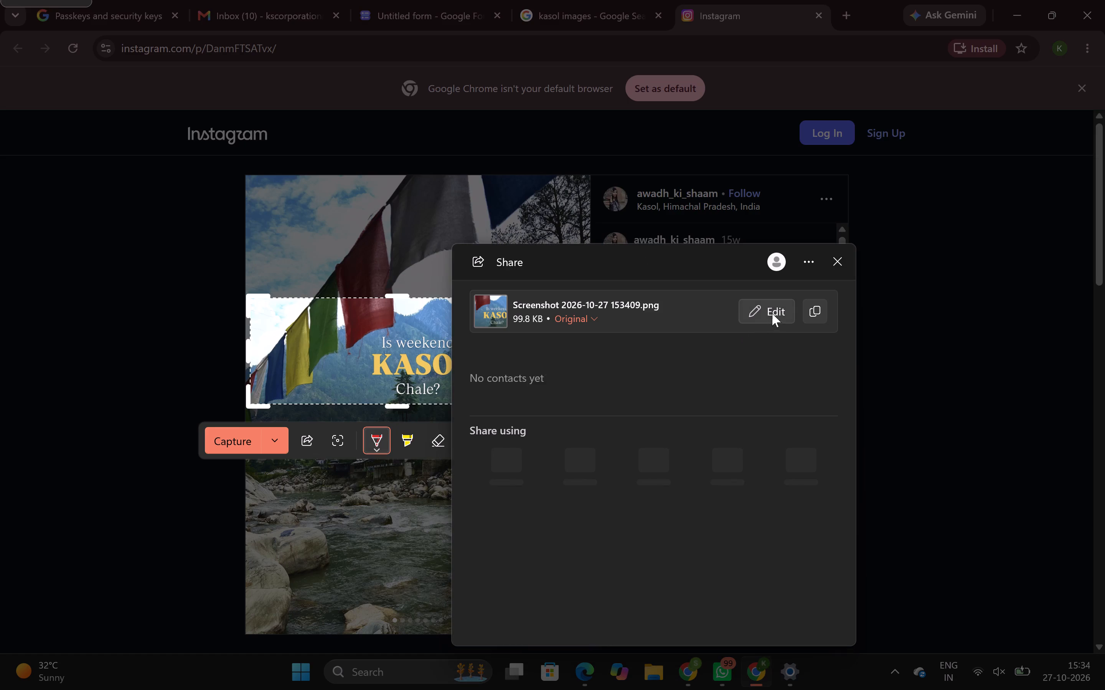
pyautogui.scroll(-1, 620, 512)
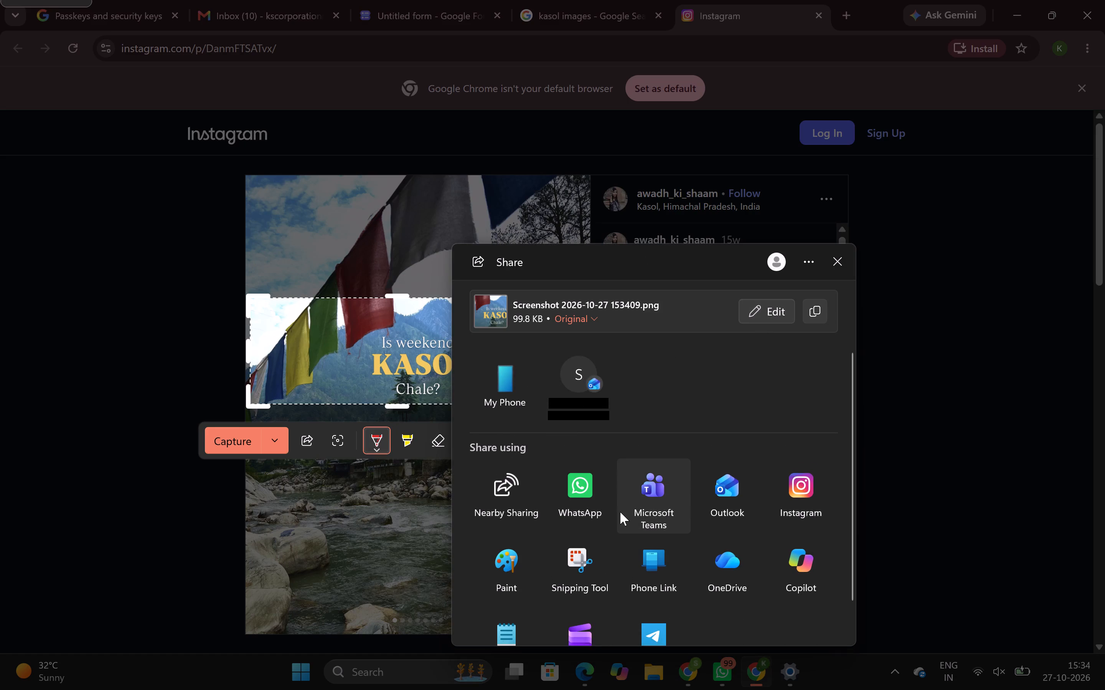
pyautogui.scroll(-1, 620, 512)
pyautogui.scroll(1, 620, 512)
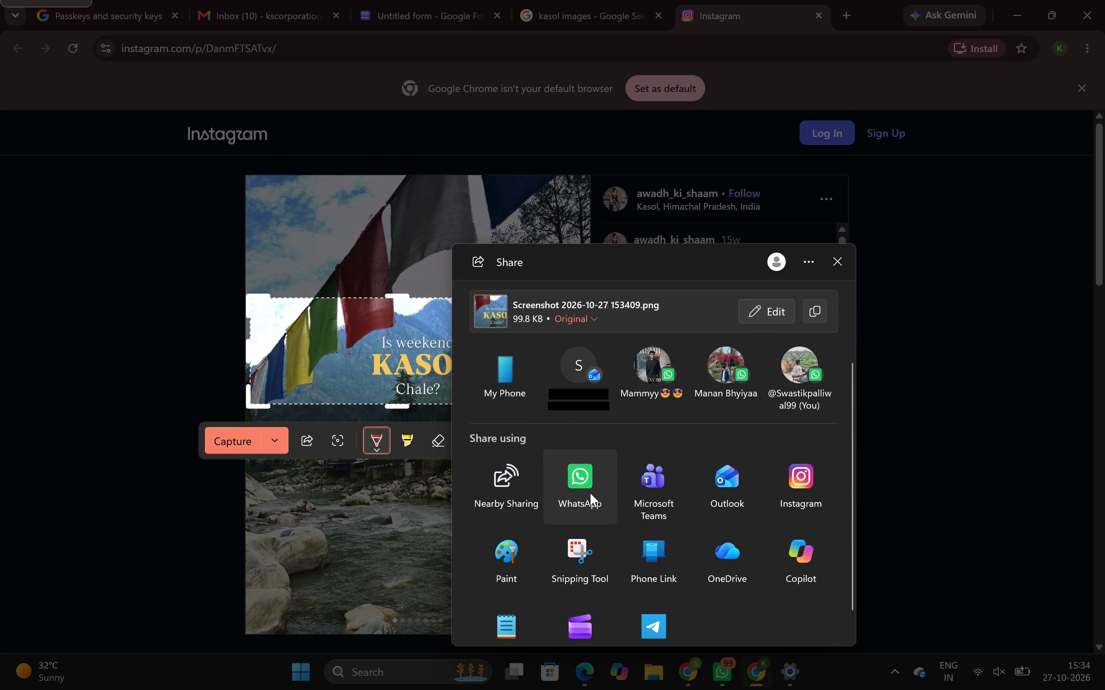
pyautogui.click(590, 493)
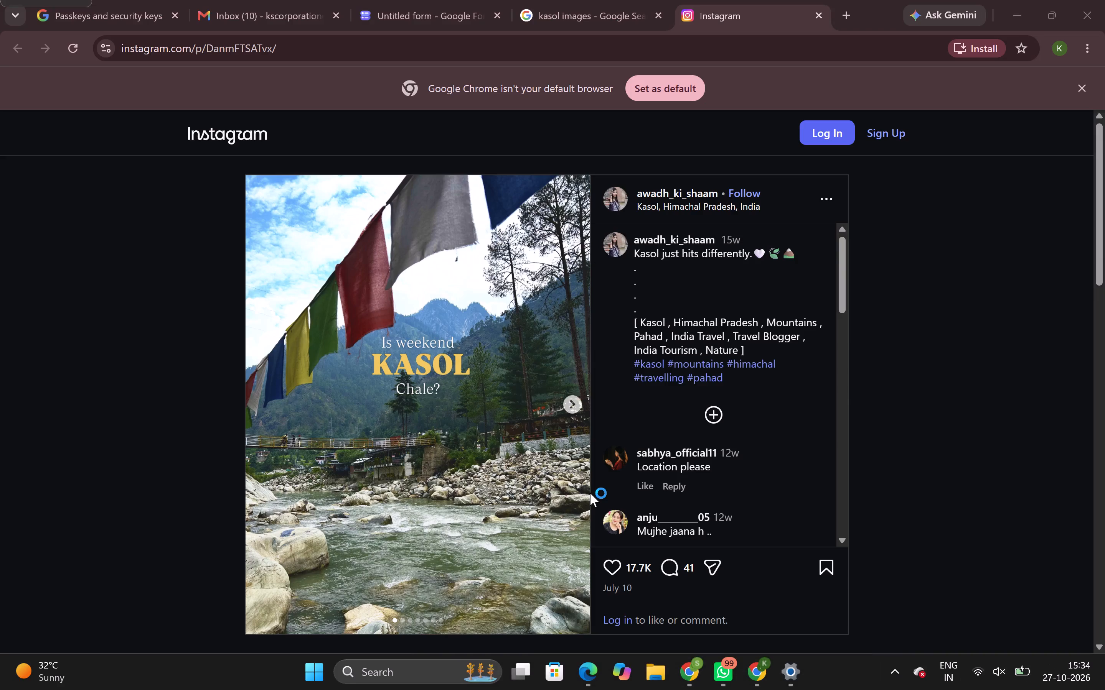
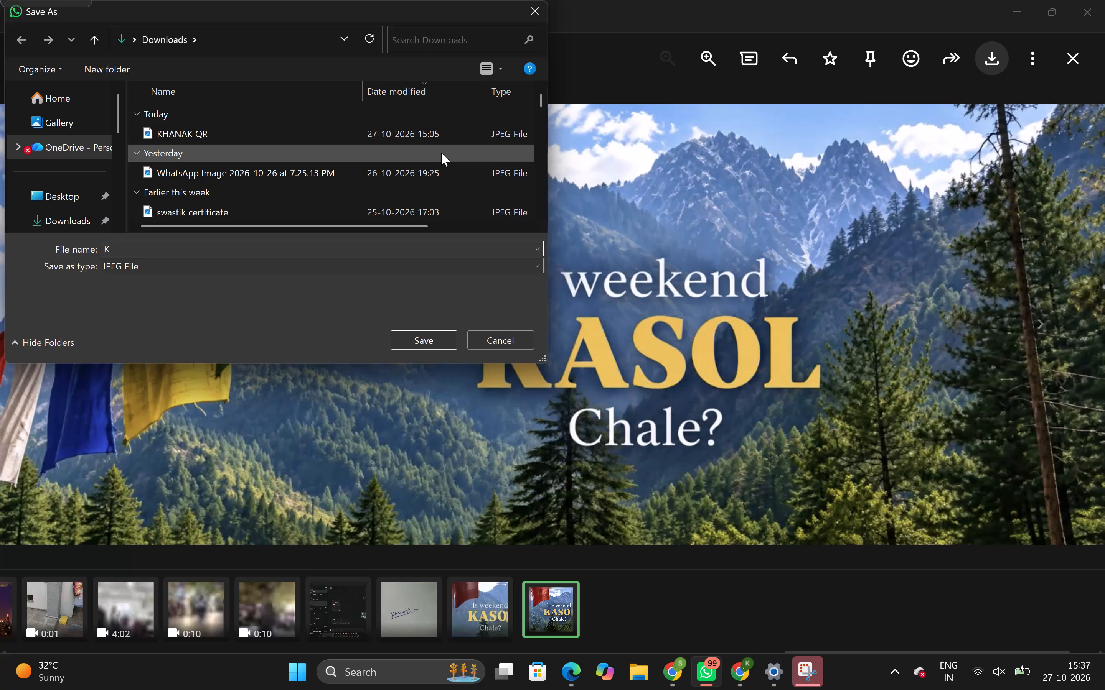
# Enter KASOL LOGO as the file name for saving the WhatsApp Kasol weekend poster image in the Downloads folder.
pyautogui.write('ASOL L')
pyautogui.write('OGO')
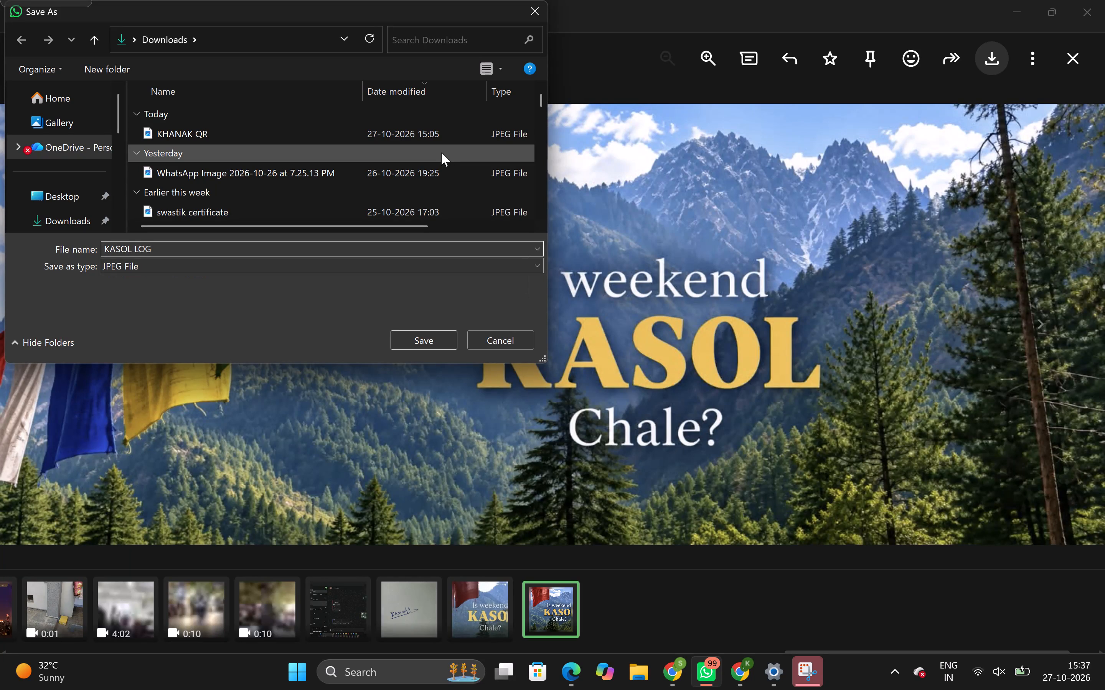
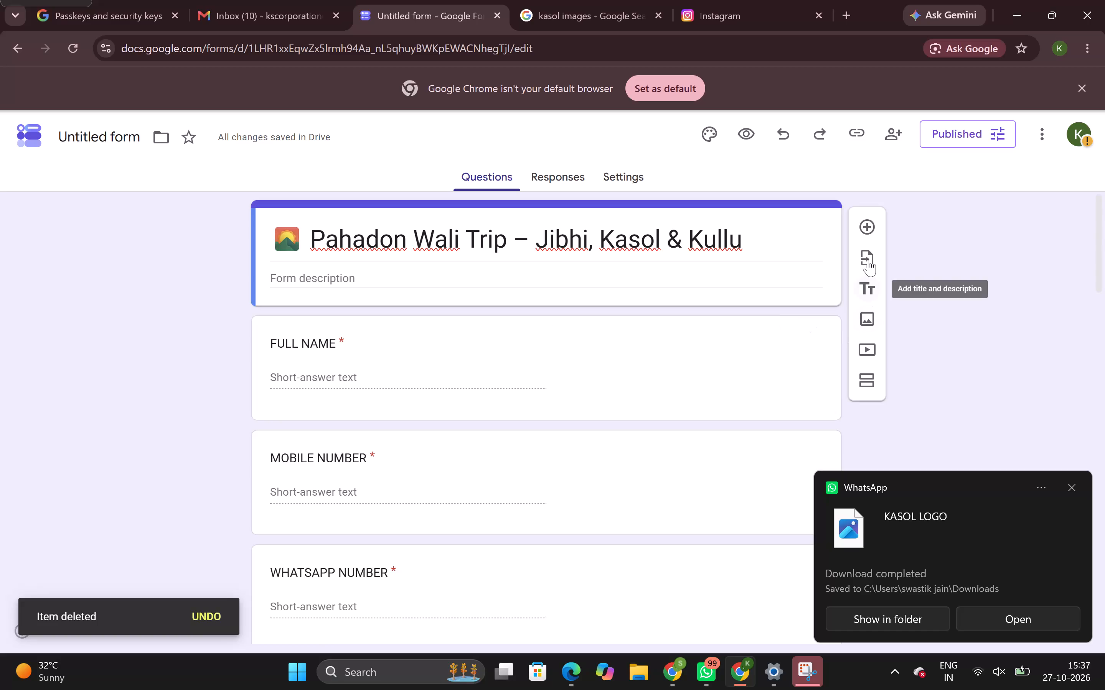
# Insert the KASOL LOGO image from Downloads between the form title and the FULL NAME question.
pyautogui.click(865, 306)
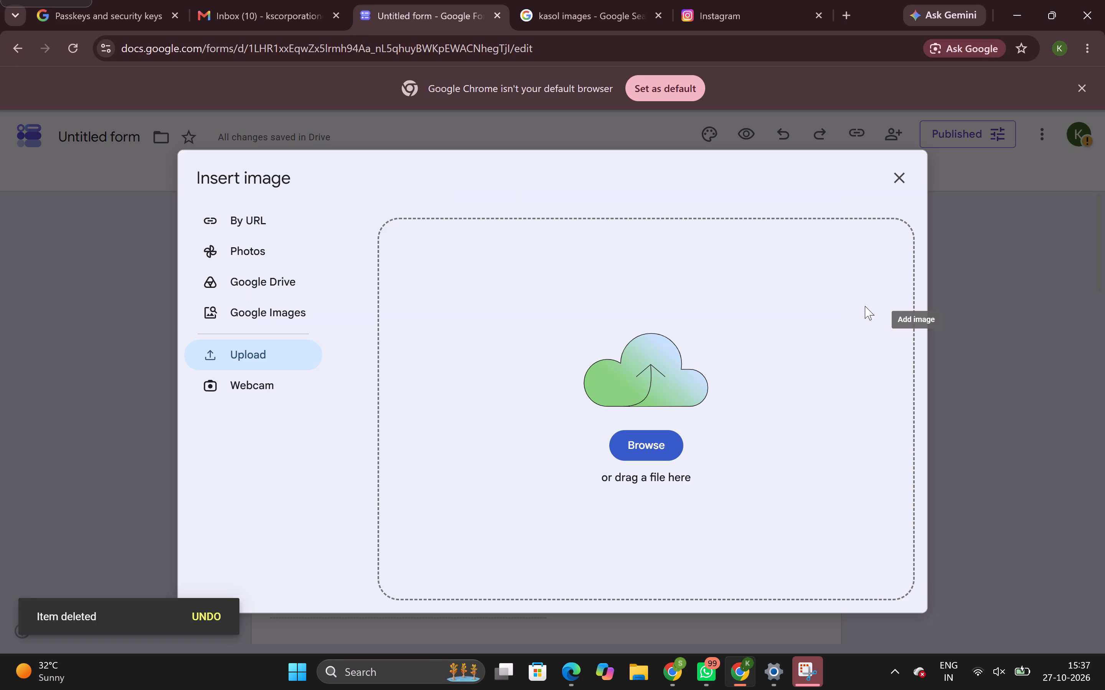
pyautogui.click(653, 445)
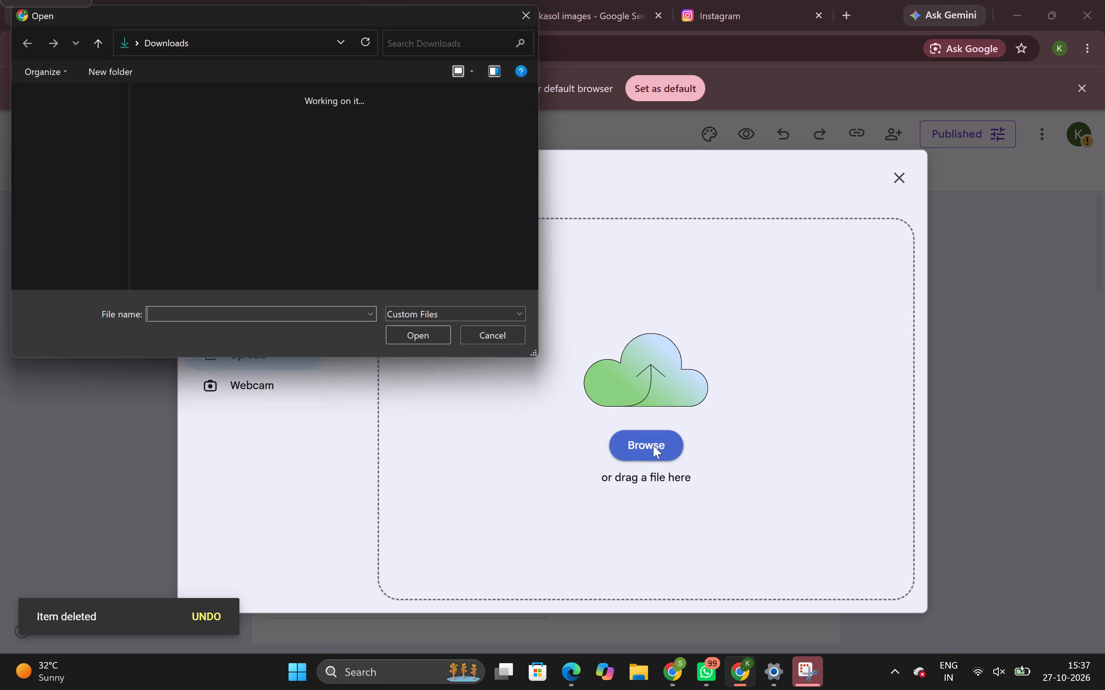
pyautogui.click(188, 169)
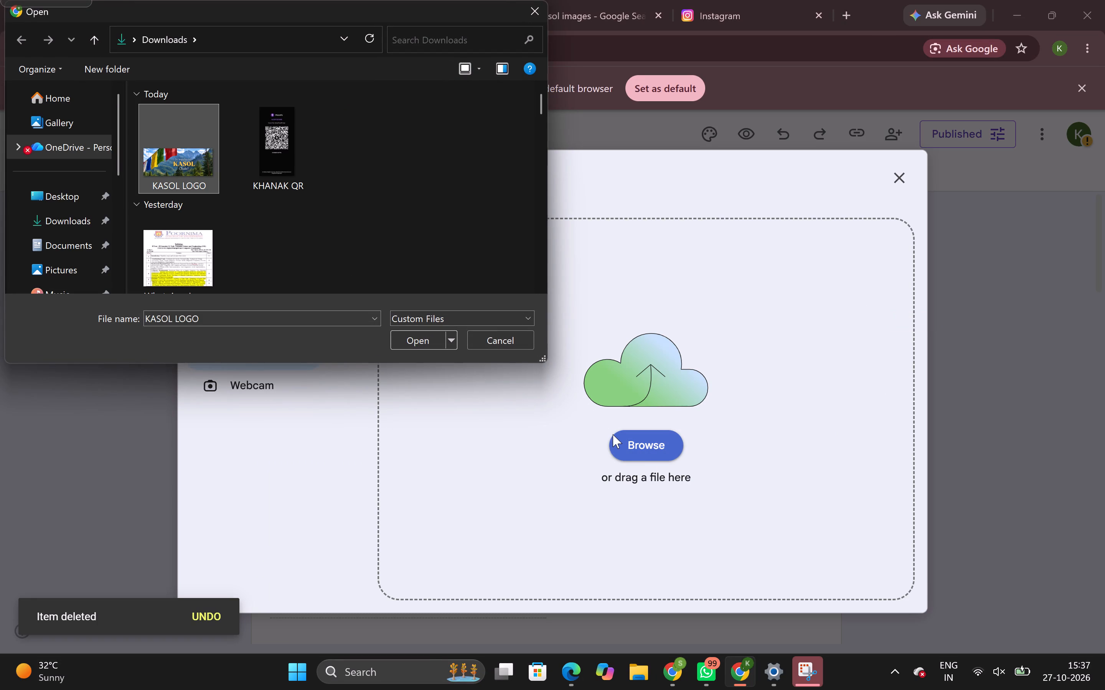
pyautogui.click(439, 338)
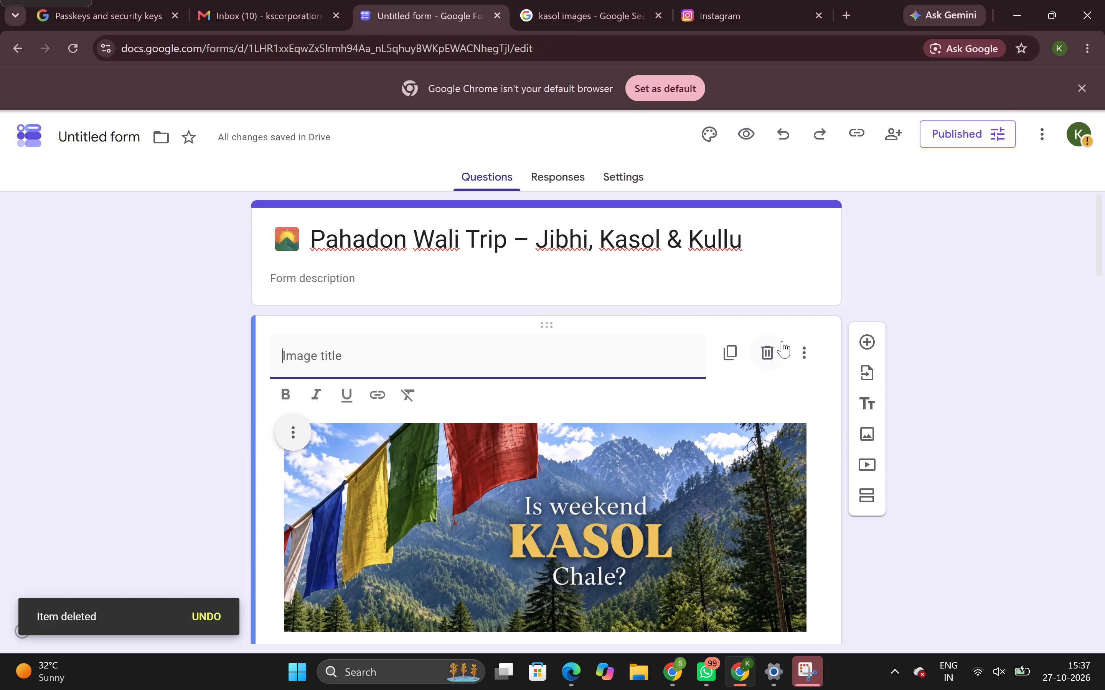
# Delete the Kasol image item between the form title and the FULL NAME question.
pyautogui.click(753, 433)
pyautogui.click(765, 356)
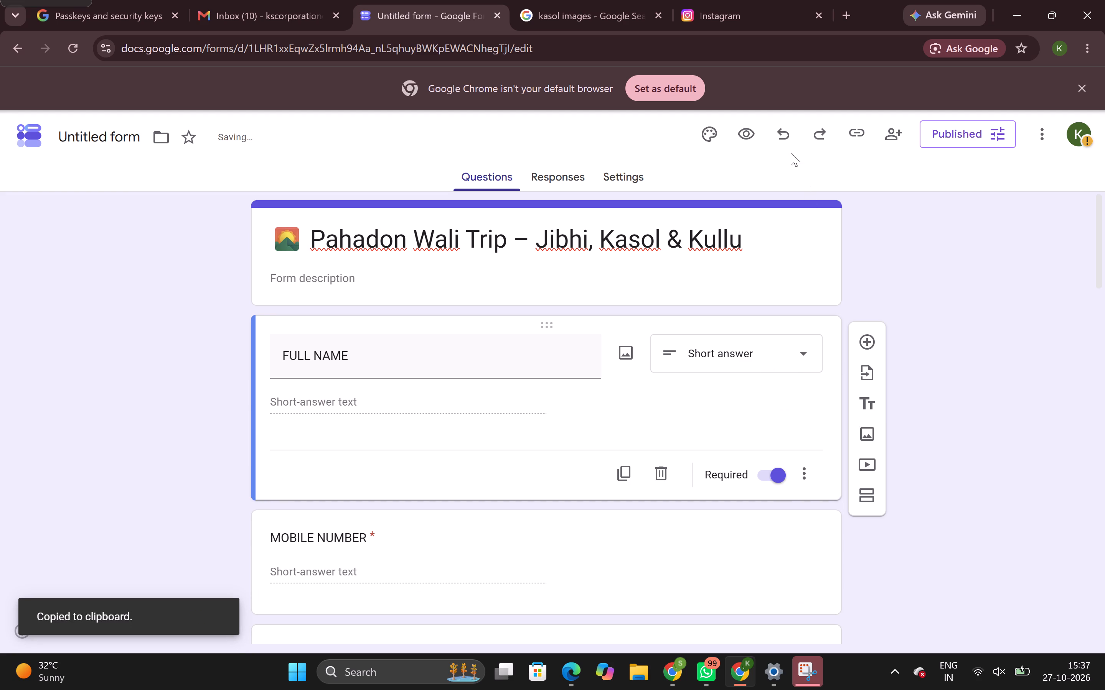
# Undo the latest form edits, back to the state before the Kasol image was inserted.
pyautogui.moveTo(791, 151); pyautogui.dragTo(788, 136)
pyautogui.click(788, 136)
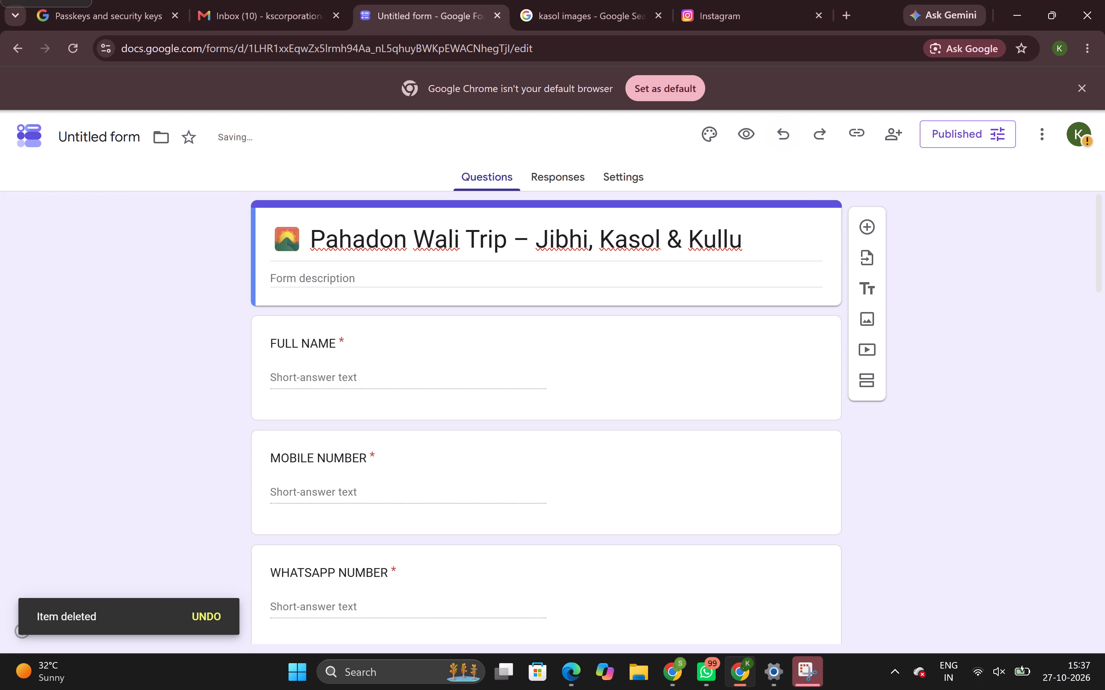
# Insert the "Is weekend KASOL Chale?" image from Downloads between the form title and the FULL NAME question.
pyautogui.scroll(1, 796, 292)
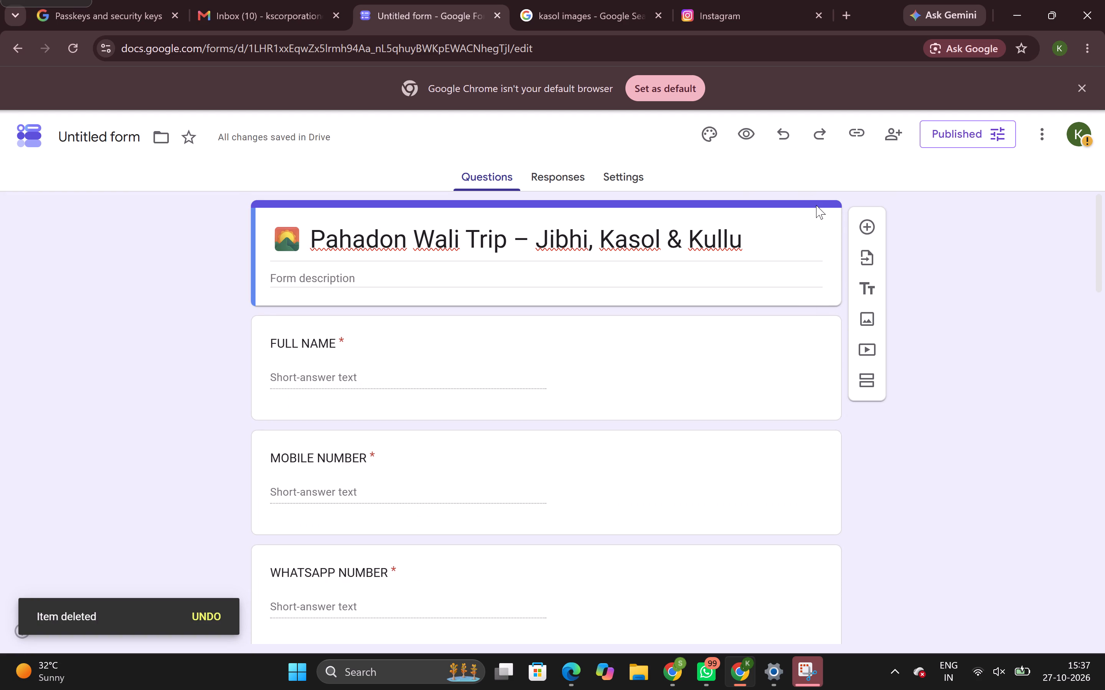
pyautogui.click(816, 205)
pyautogui.click(820, 227)
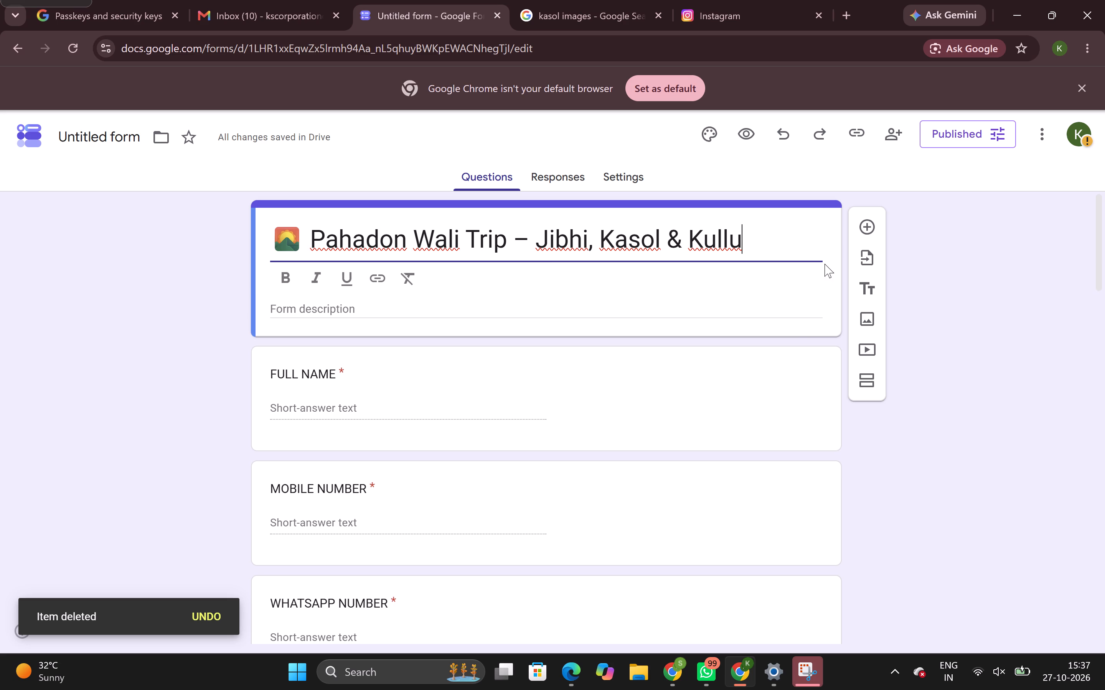
pyautogui.click(873, 326)
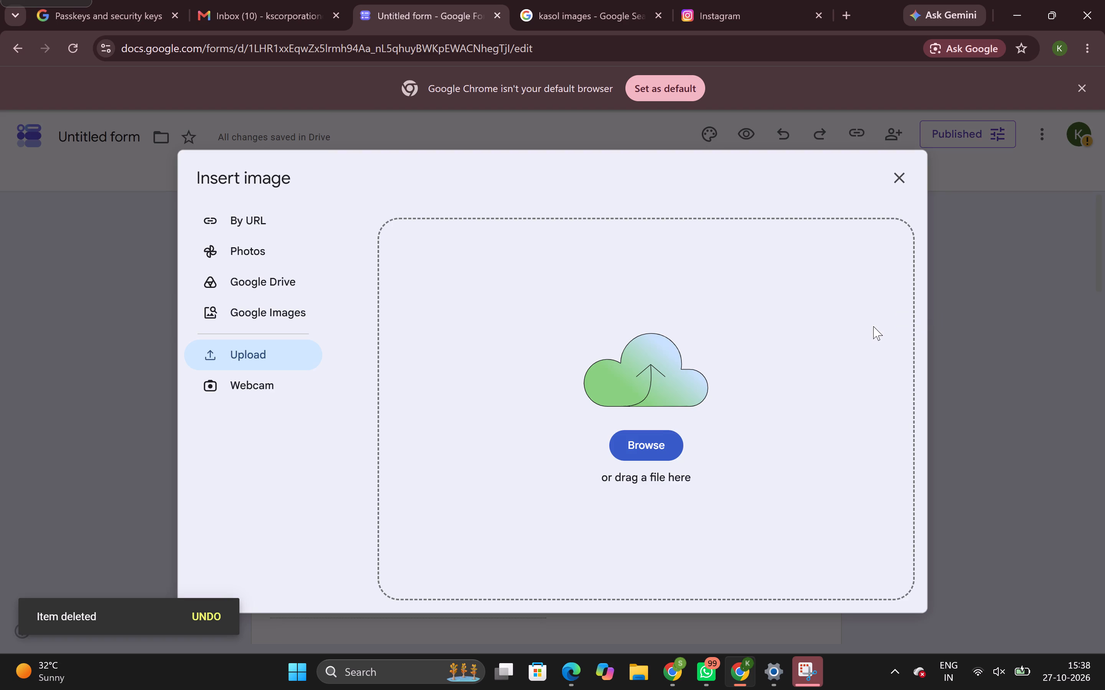
pyautogui.click(651, 449)
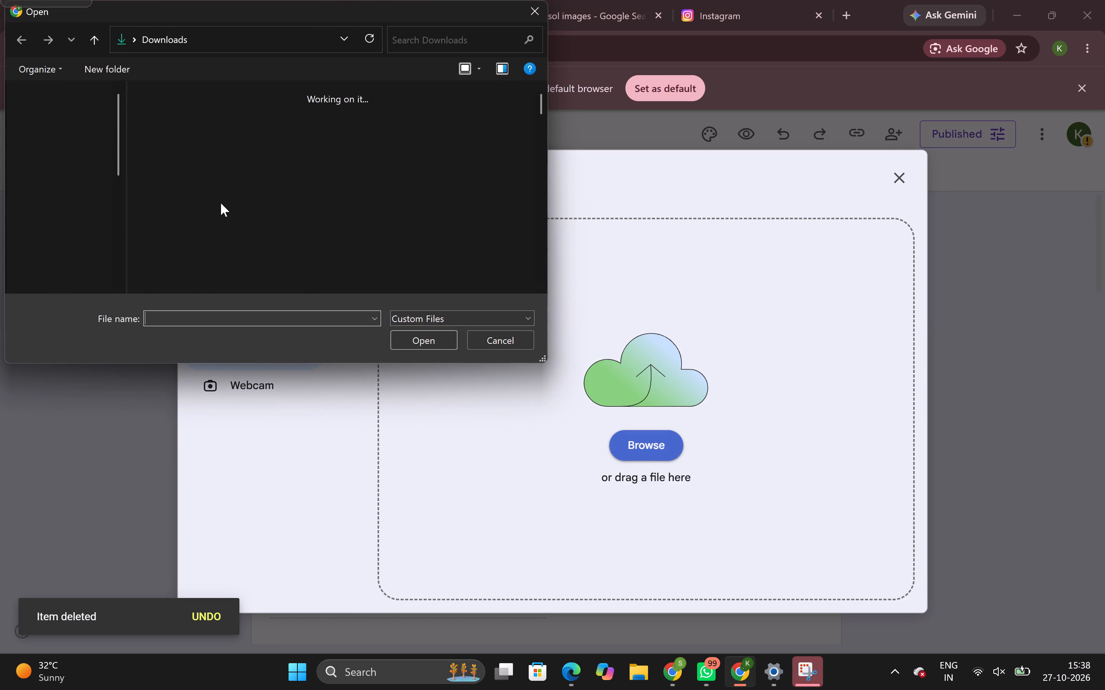
pyautogui.click(183, 167)
pyautogui.click(404, 335)
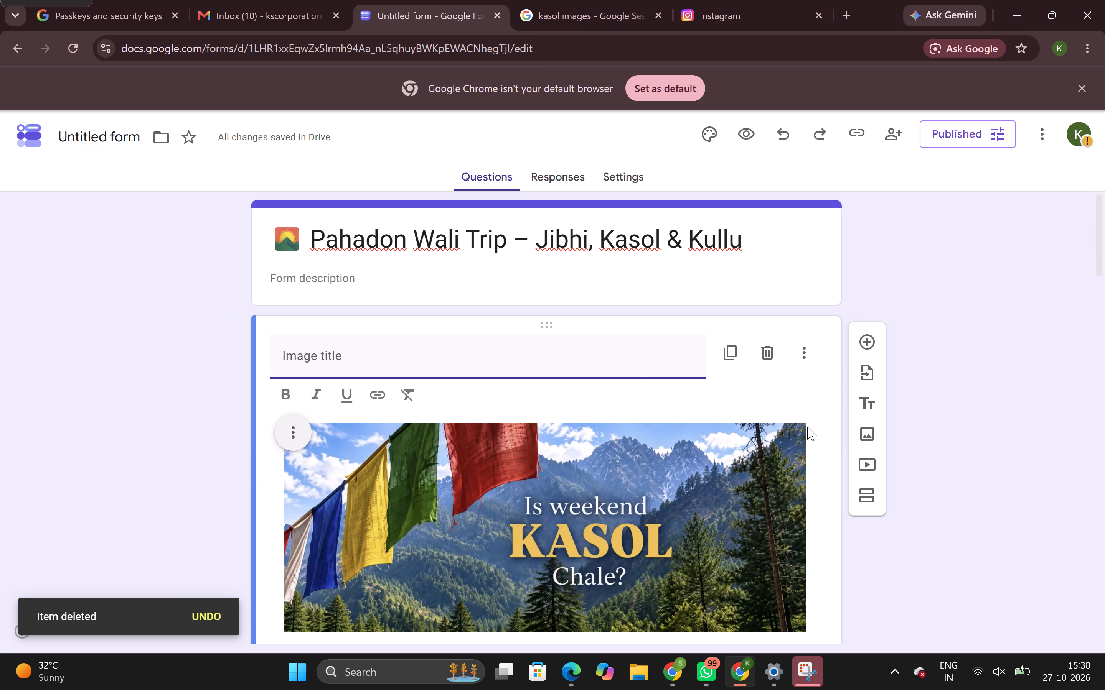
pyautogui.click(1013, 361)
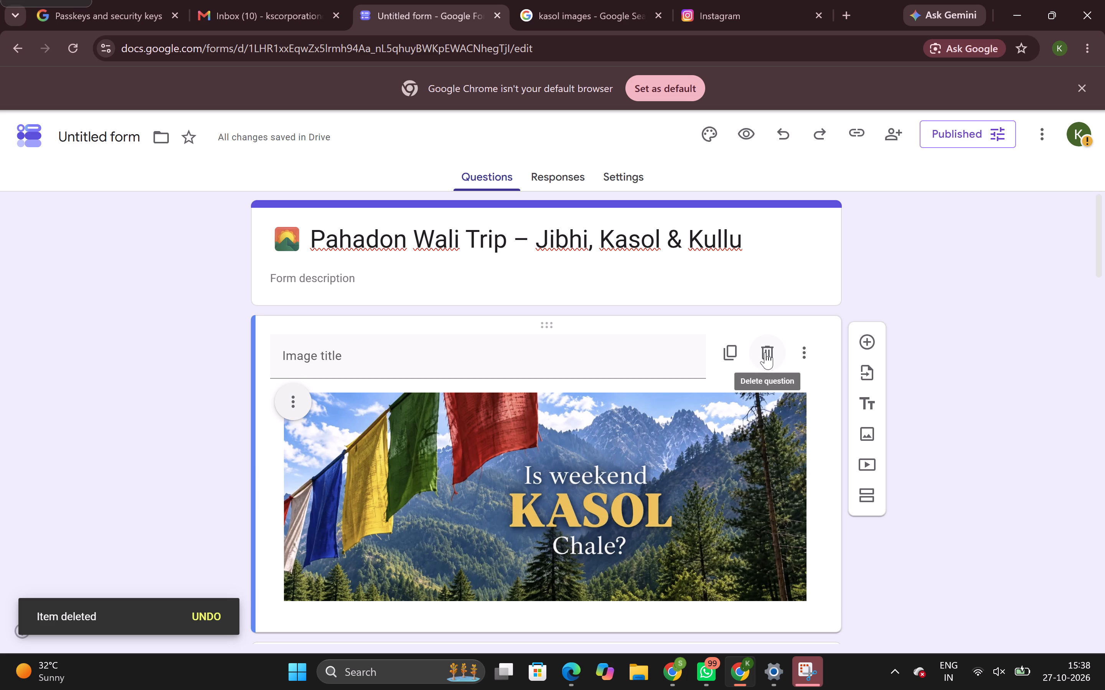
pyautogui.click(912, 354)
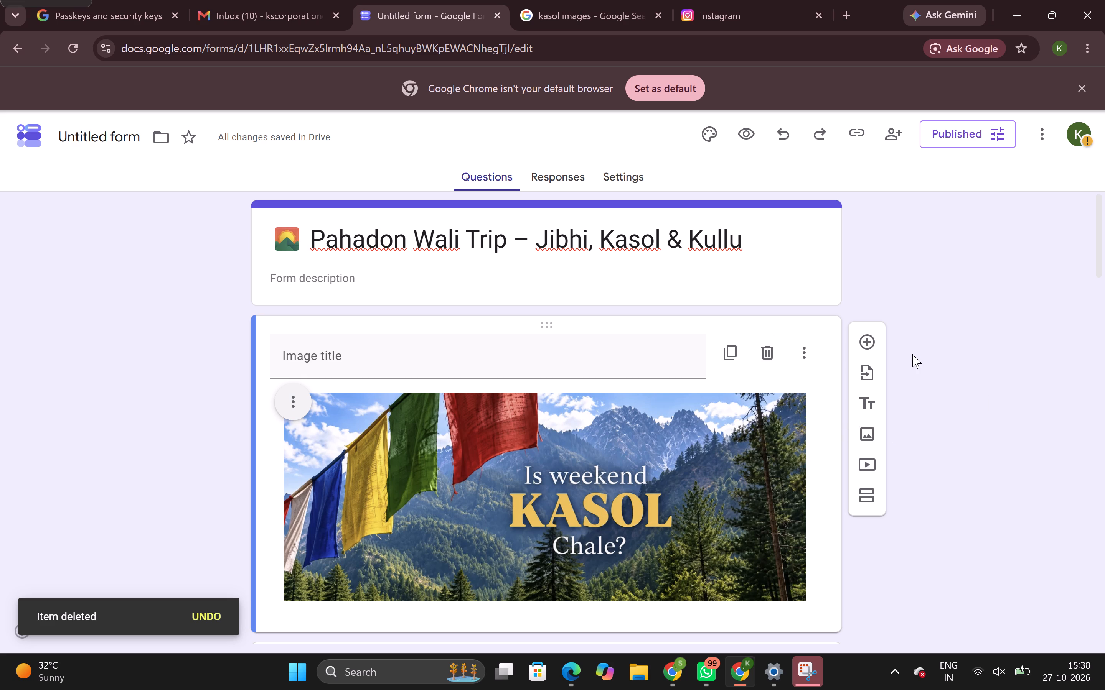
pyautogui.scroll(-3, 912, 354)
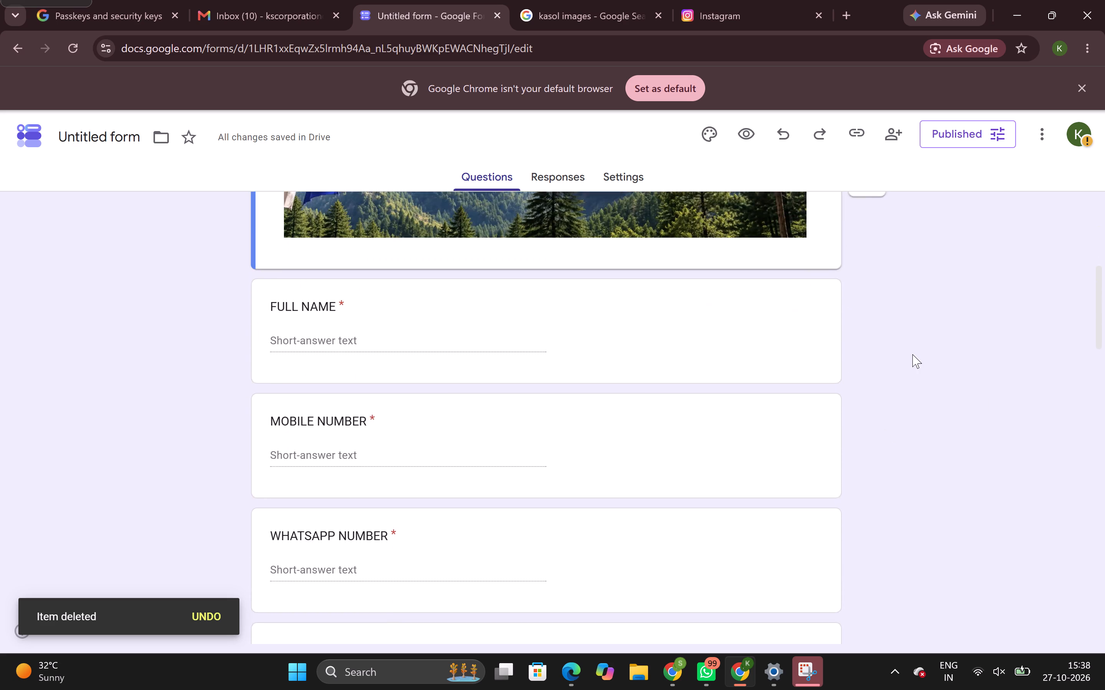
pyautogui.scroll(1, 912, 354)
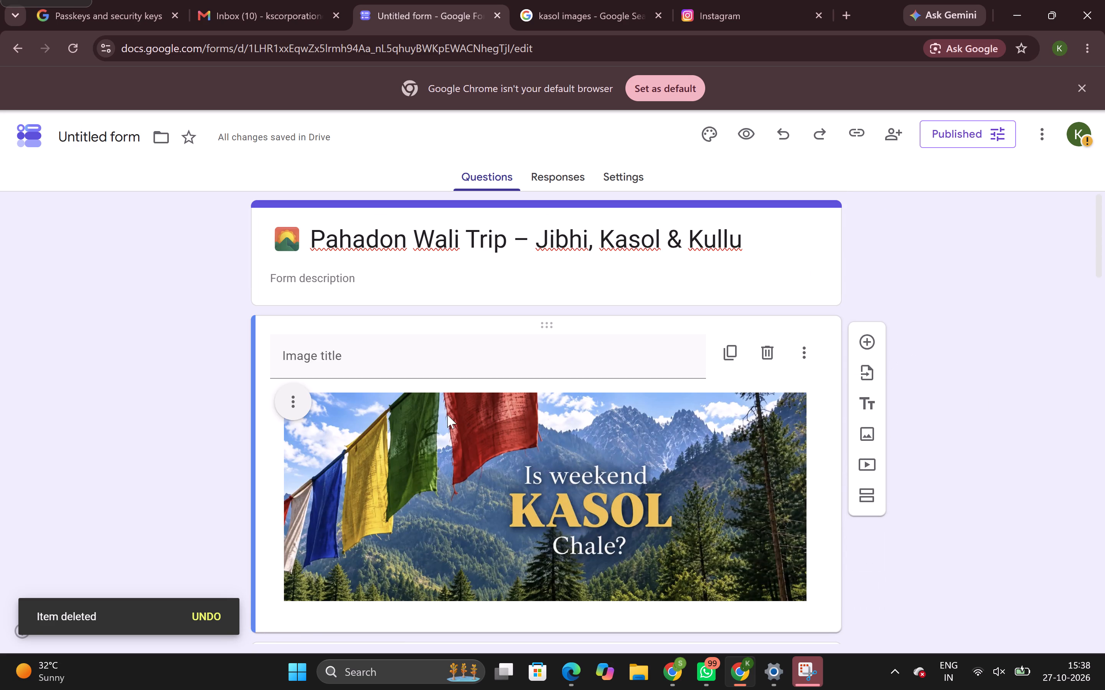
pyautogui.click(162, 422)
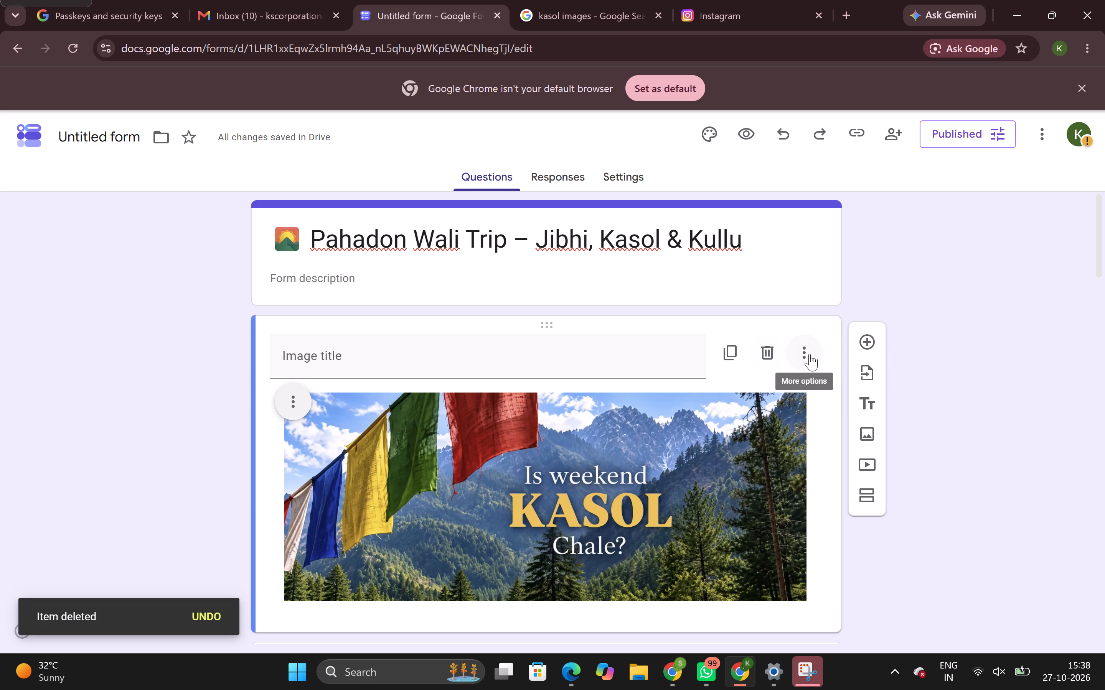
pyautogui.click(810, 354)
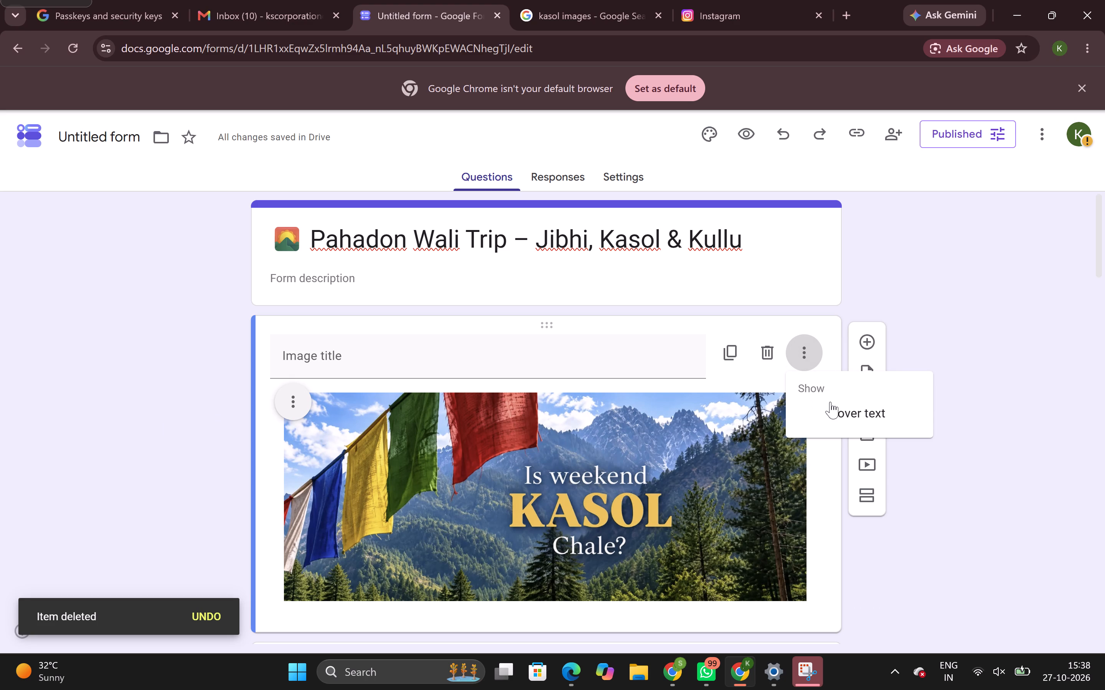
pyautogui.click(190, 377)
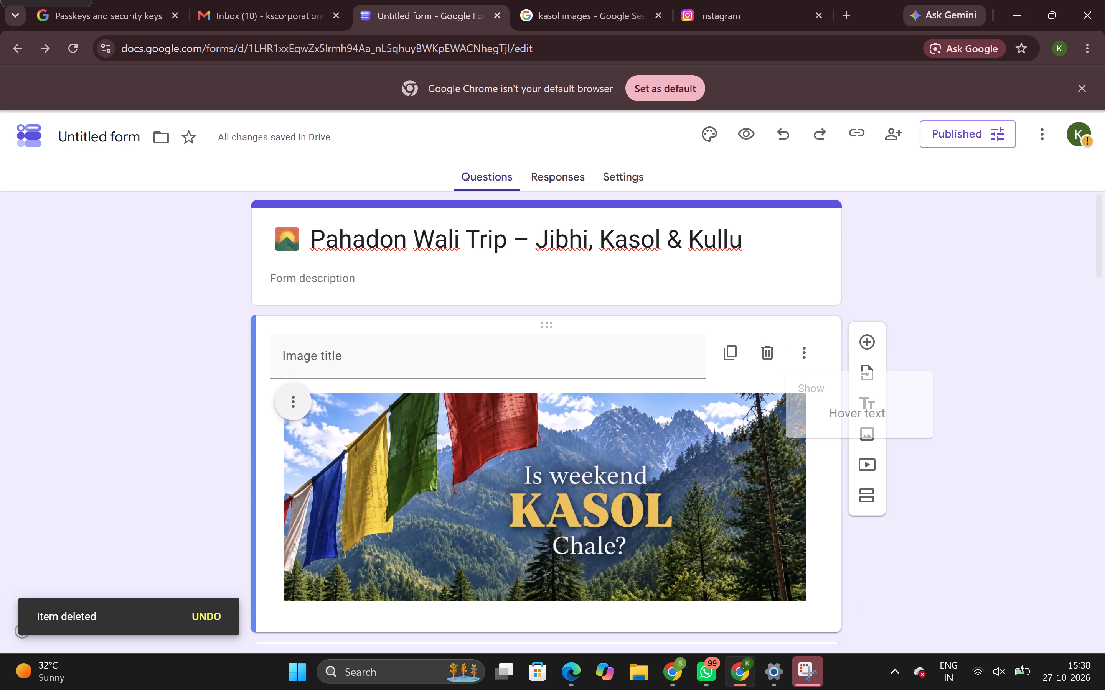
# Open the form description under the trip title for editing.
pyautogui.click(322, 275)
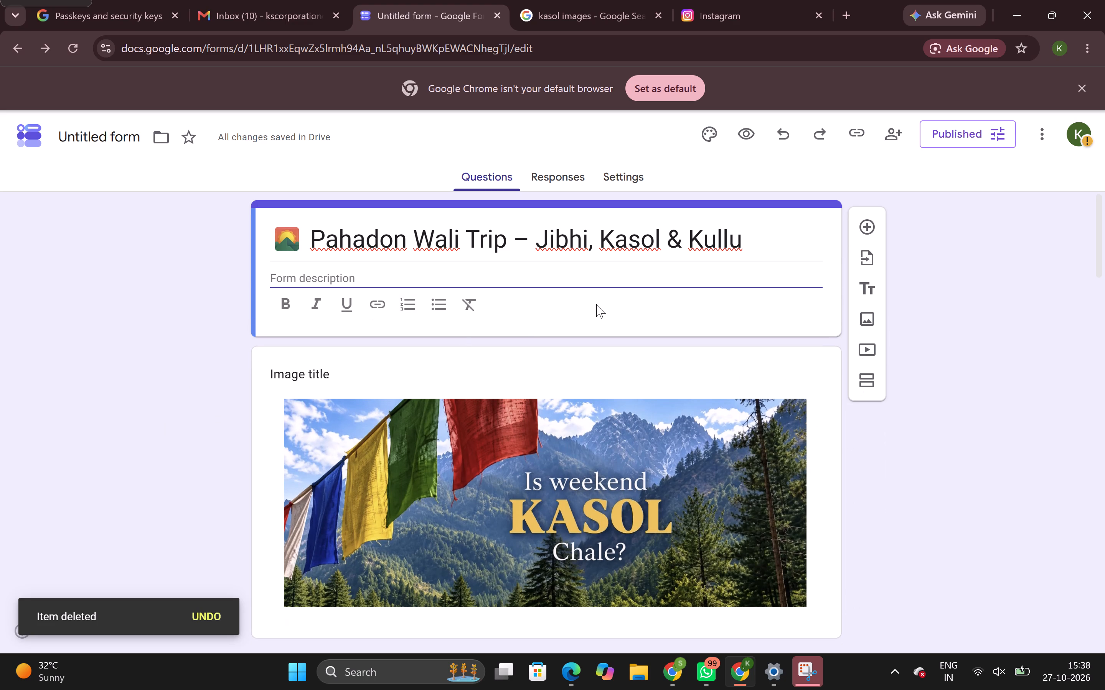
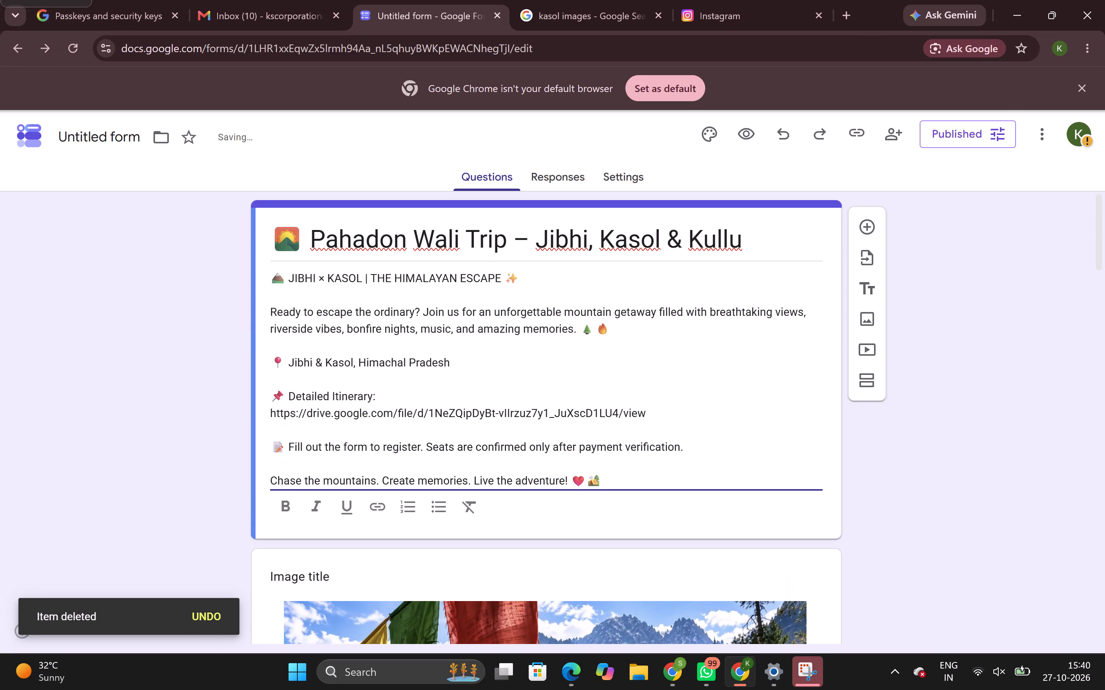
# Delete the Google Drive link under "Detailed Itinerary:" in the form description.
pyautogui.moveTo(662, 413); pyautogui.dragTo(269, 418)
pyautogui.press('BackSpace')
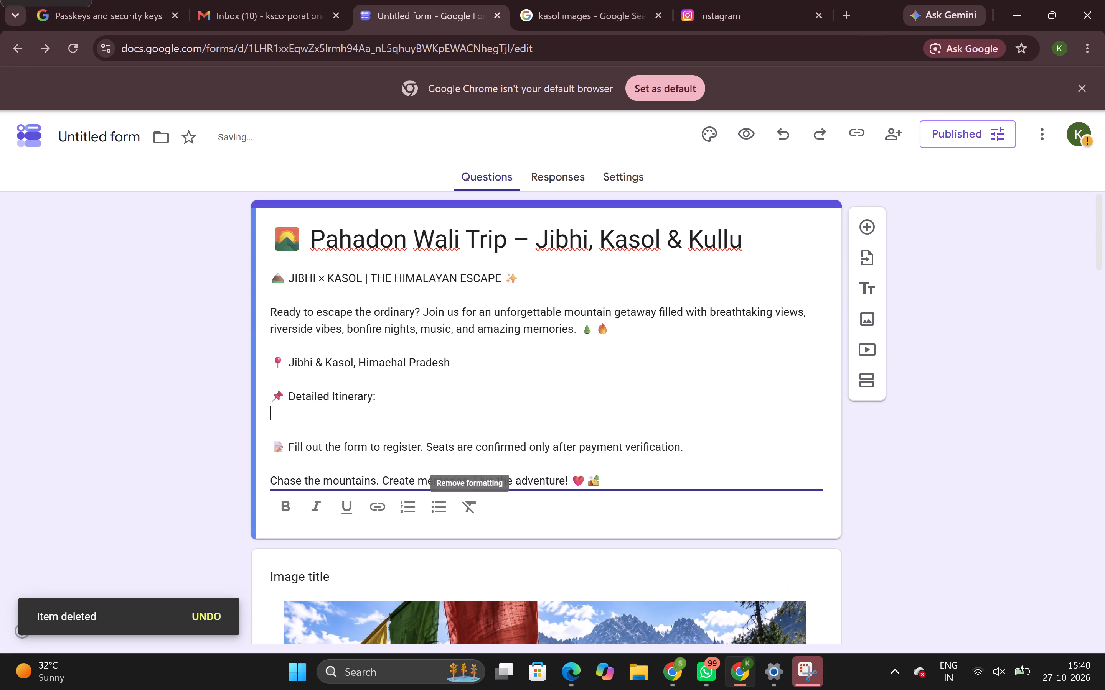
pyautogui.click(932, 466)
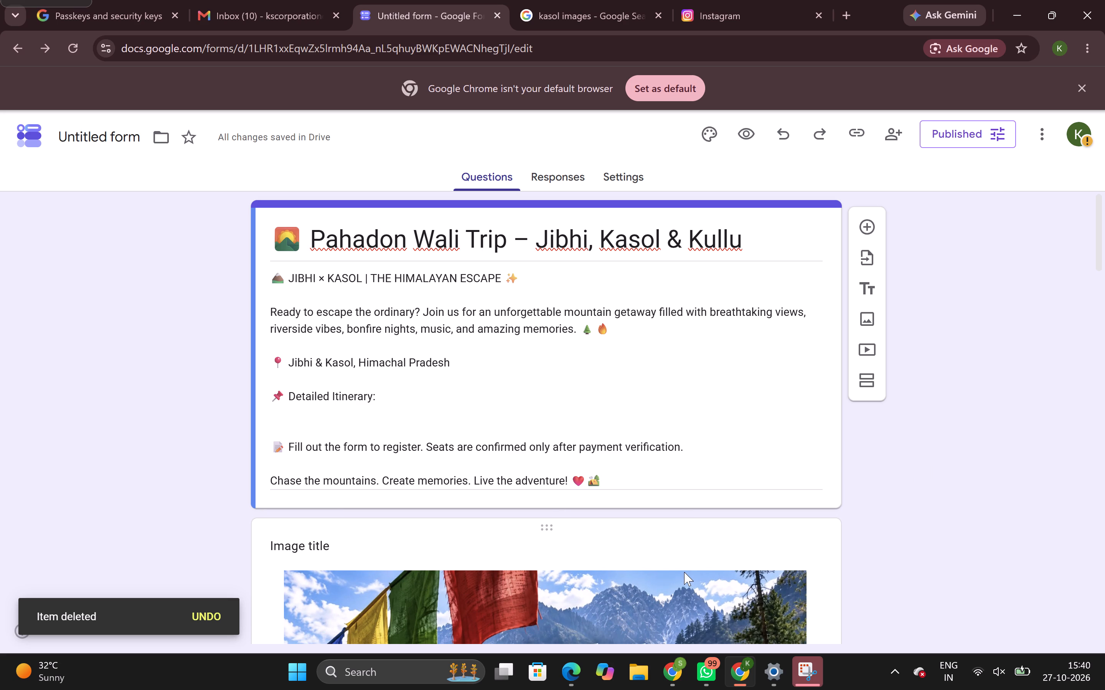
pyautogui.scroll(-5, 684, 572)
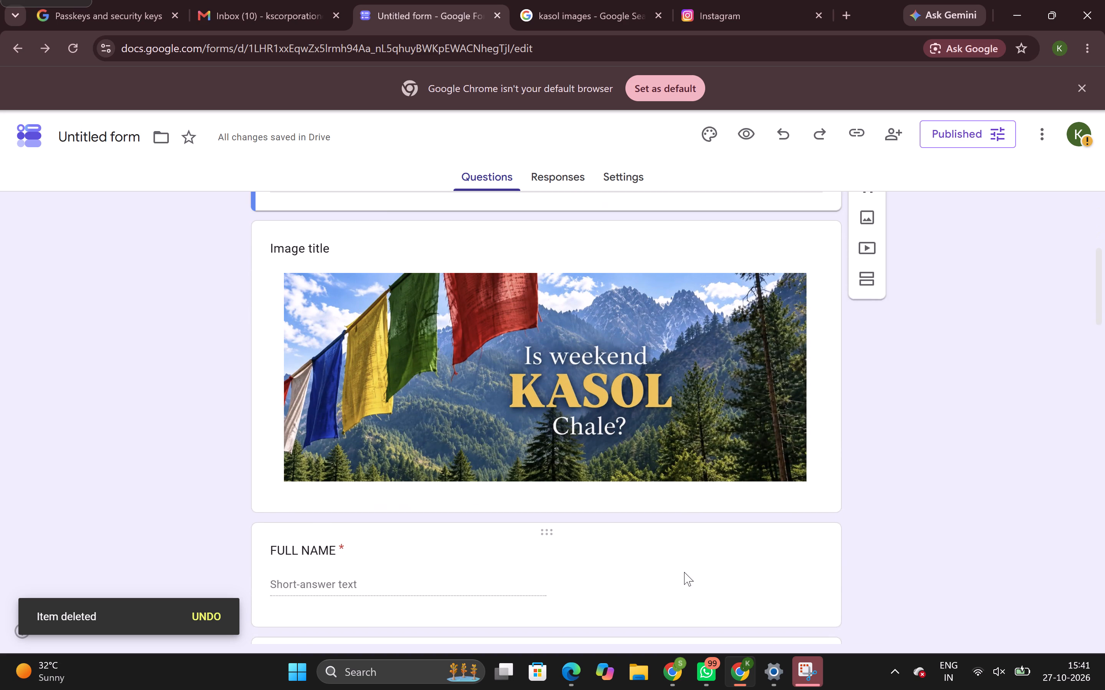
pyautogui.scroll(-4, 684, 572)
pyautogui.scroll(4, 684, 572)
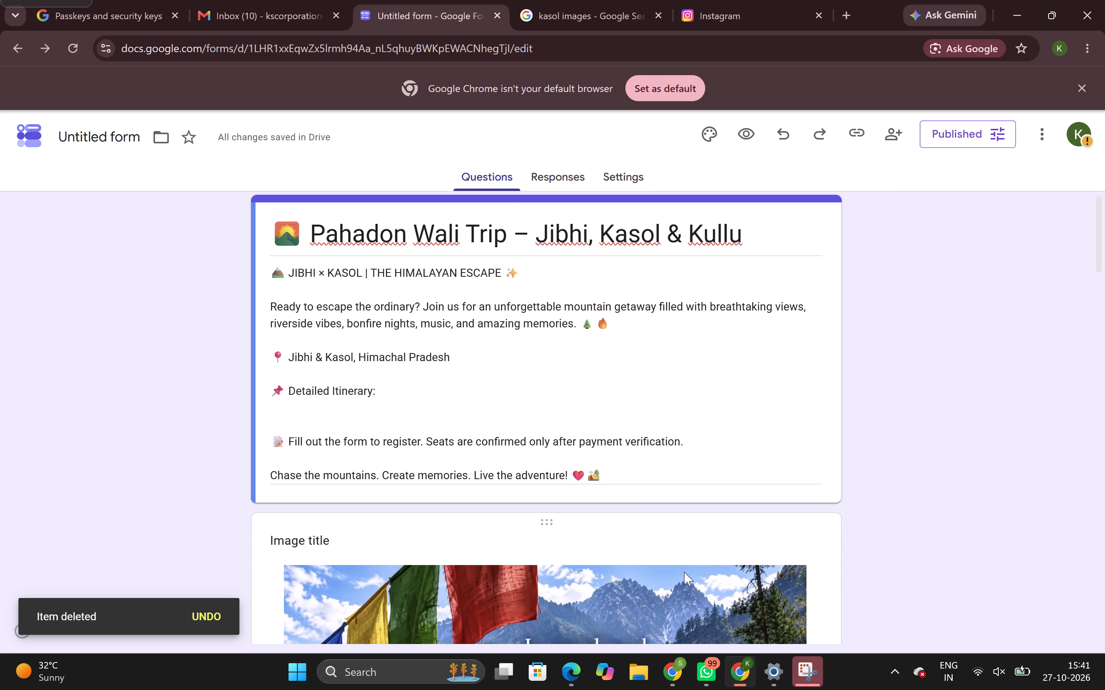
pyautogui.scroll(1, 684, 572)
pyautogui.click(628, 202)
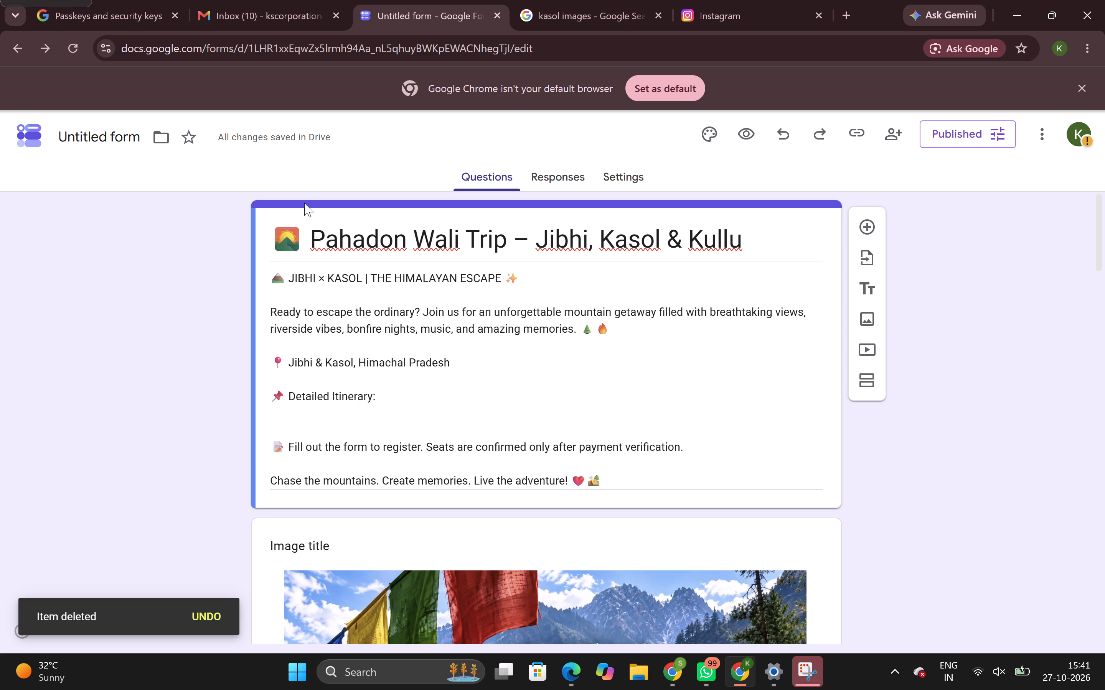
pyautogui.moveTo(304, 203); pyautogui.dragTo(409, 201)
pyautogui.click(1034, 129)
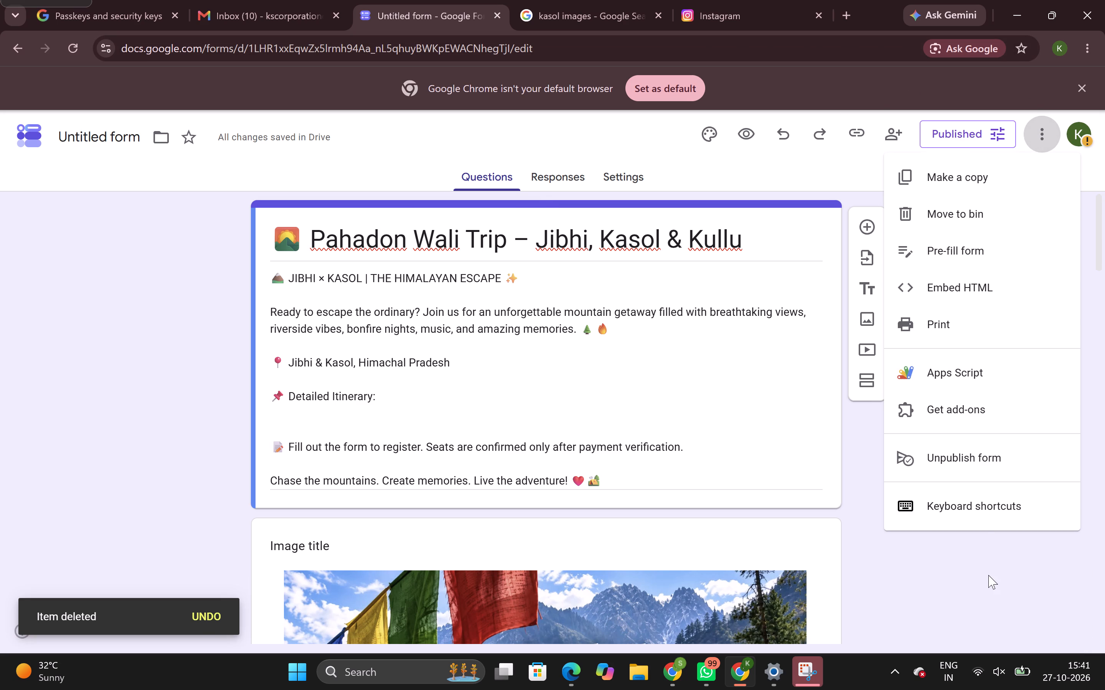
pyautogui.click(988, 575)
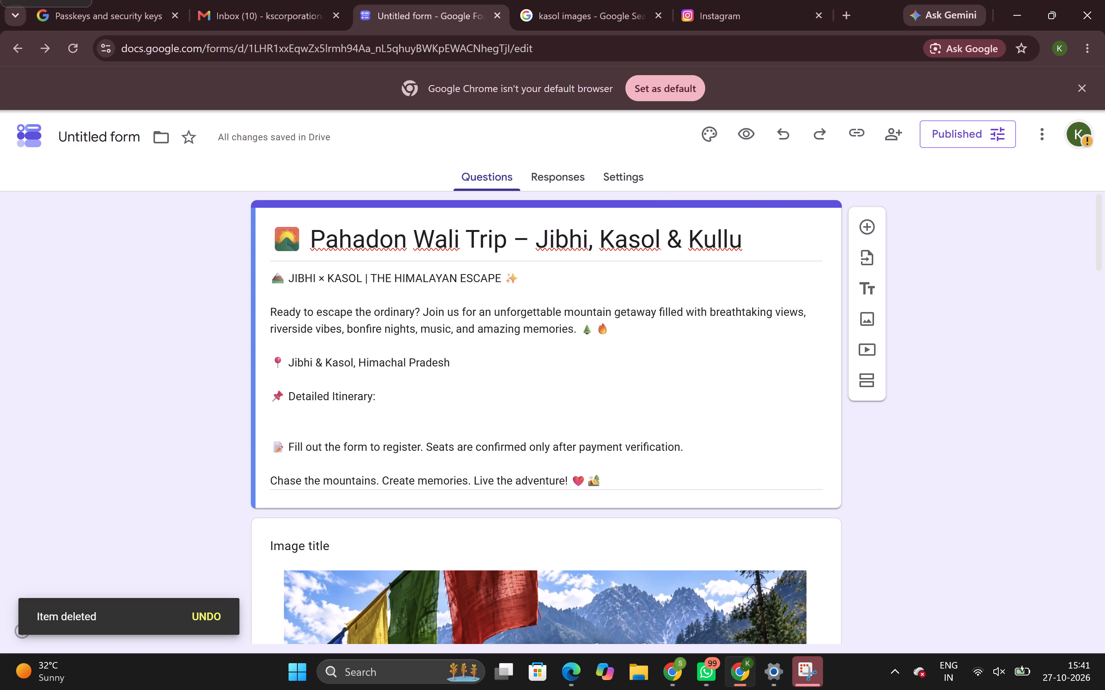
# Open the theme's header image chooser and look through Google Photos and the form's file-response folders in My Drive for an image.
pyautogui.click(720, 130)
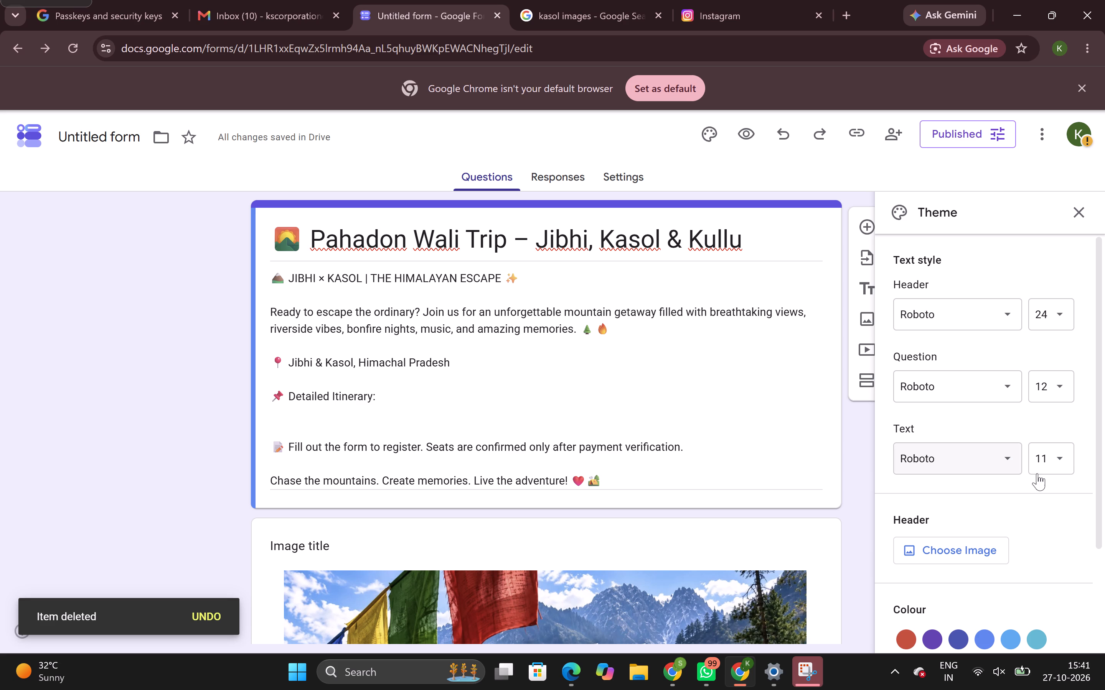
pyautogui.click(985, 538)
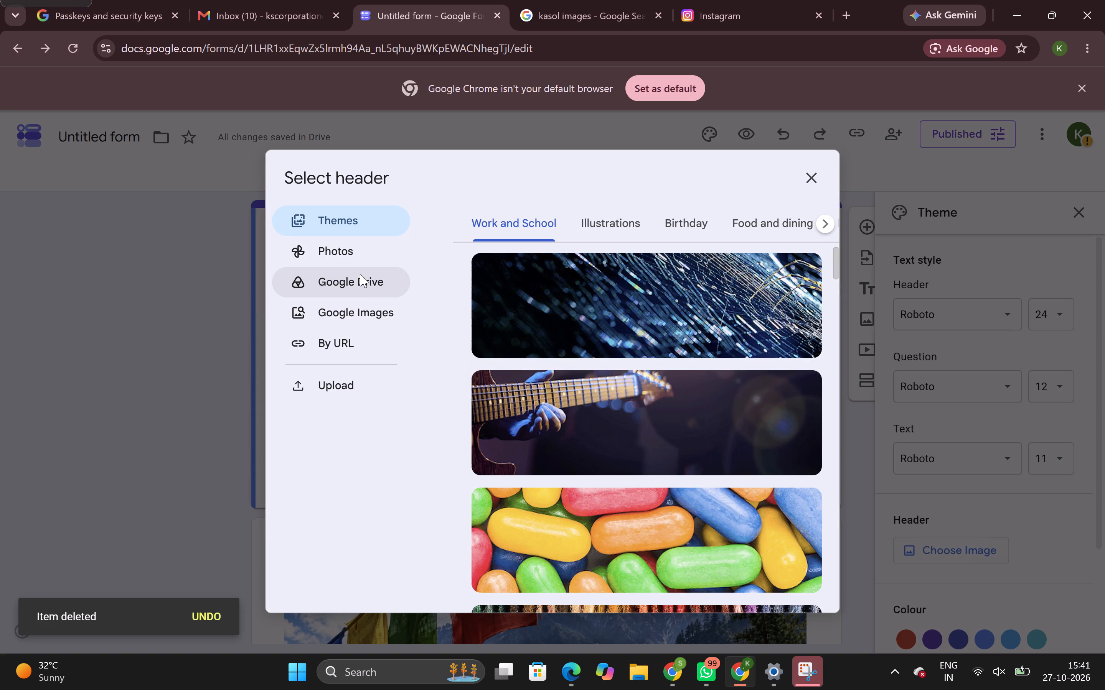
pyautogui.click(353, 259)
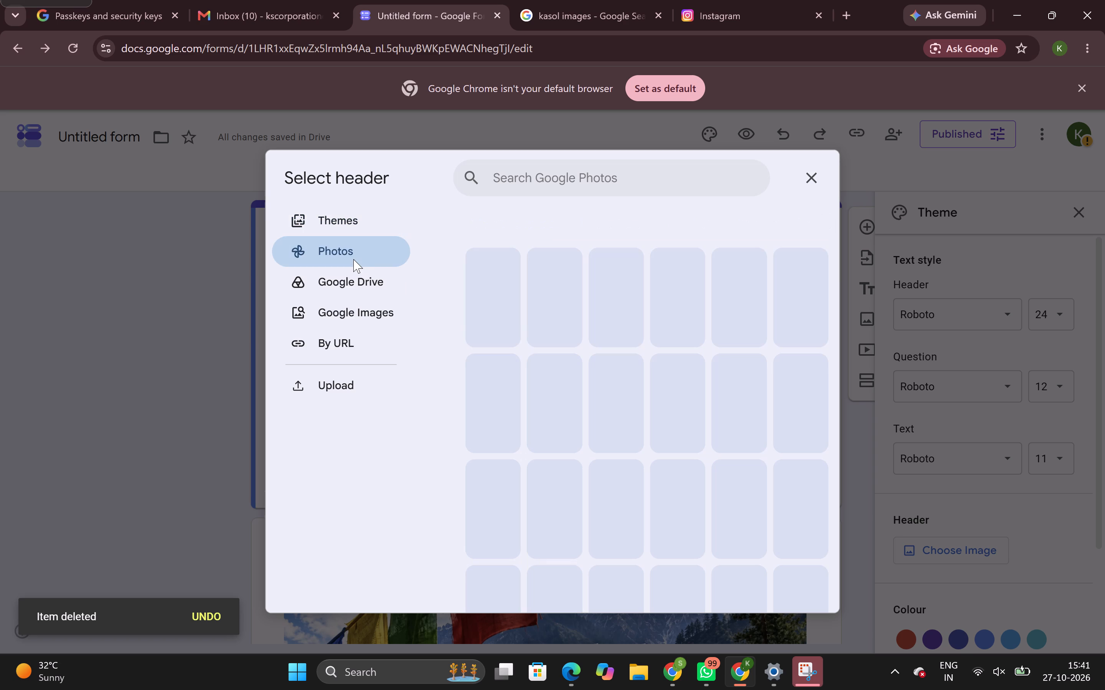
pyautogui.click(354, 274)
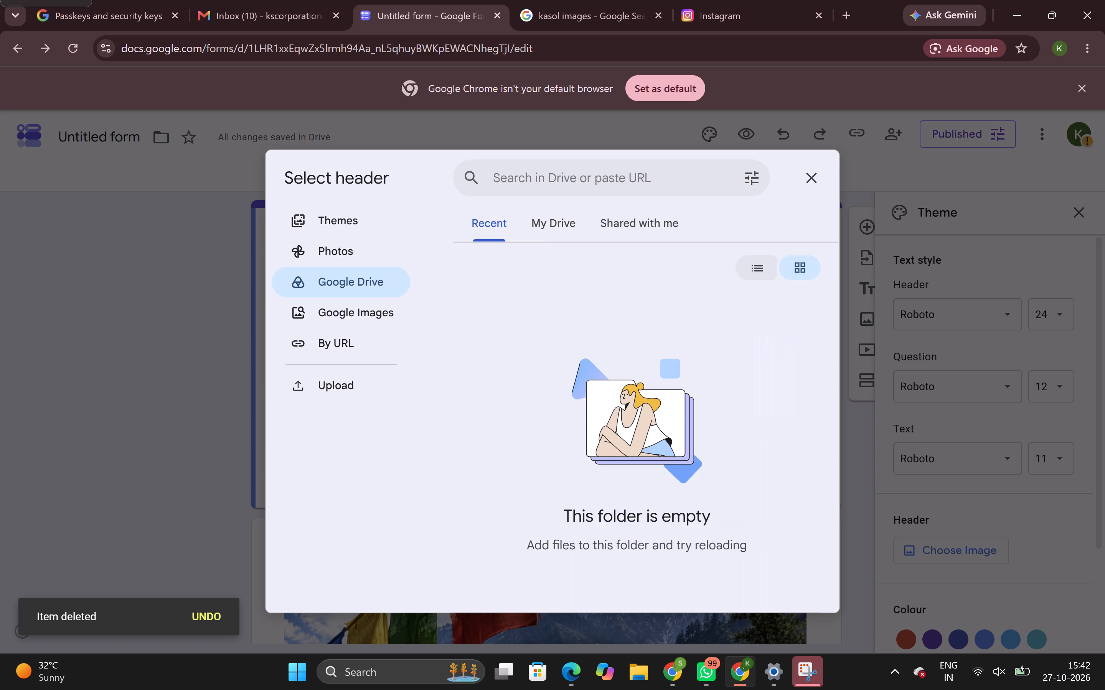
pyautogui.click(557, 206)
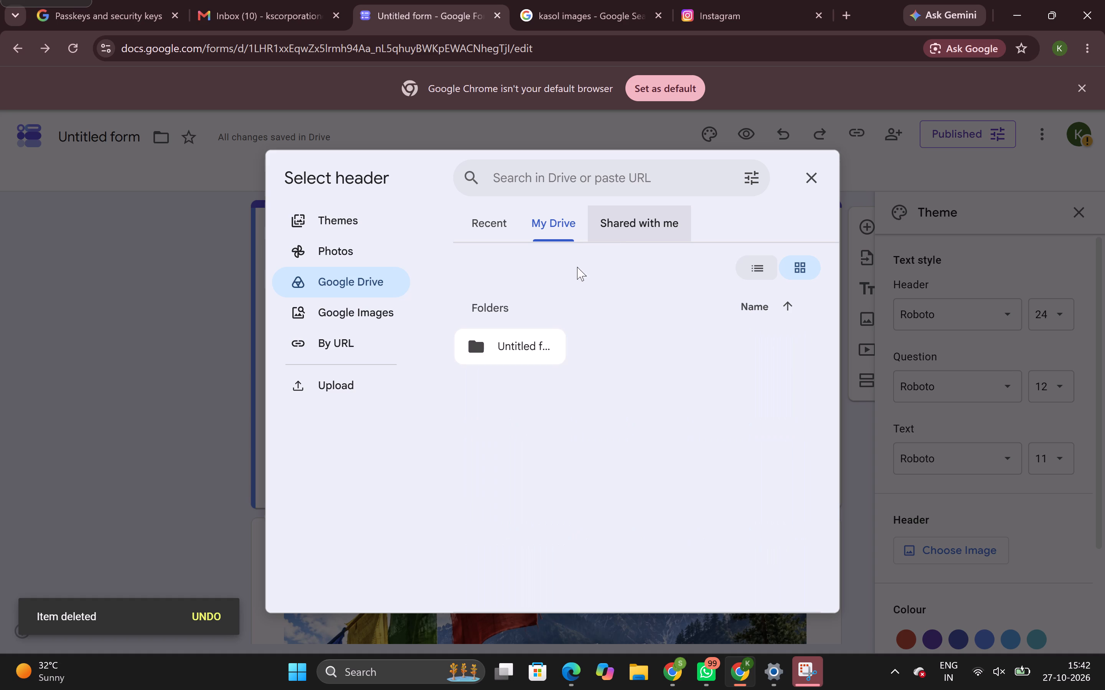
pyautogui.click(515, 347)
pyautogui.click(515, 347)
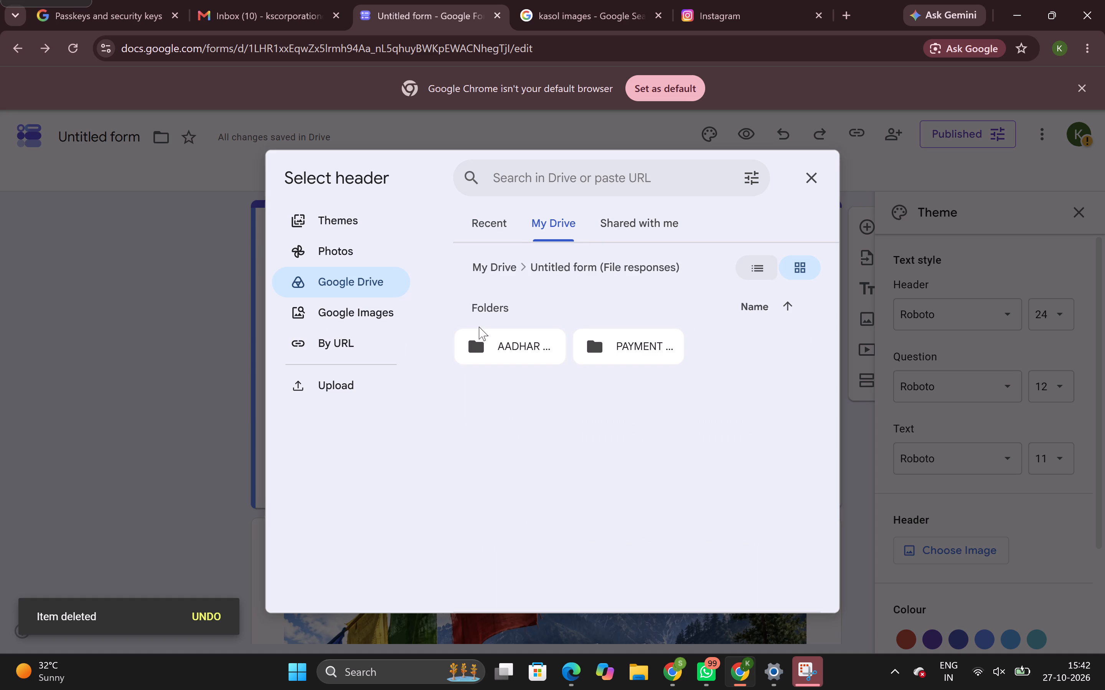
pyautogui.doubleClick(622, 343)
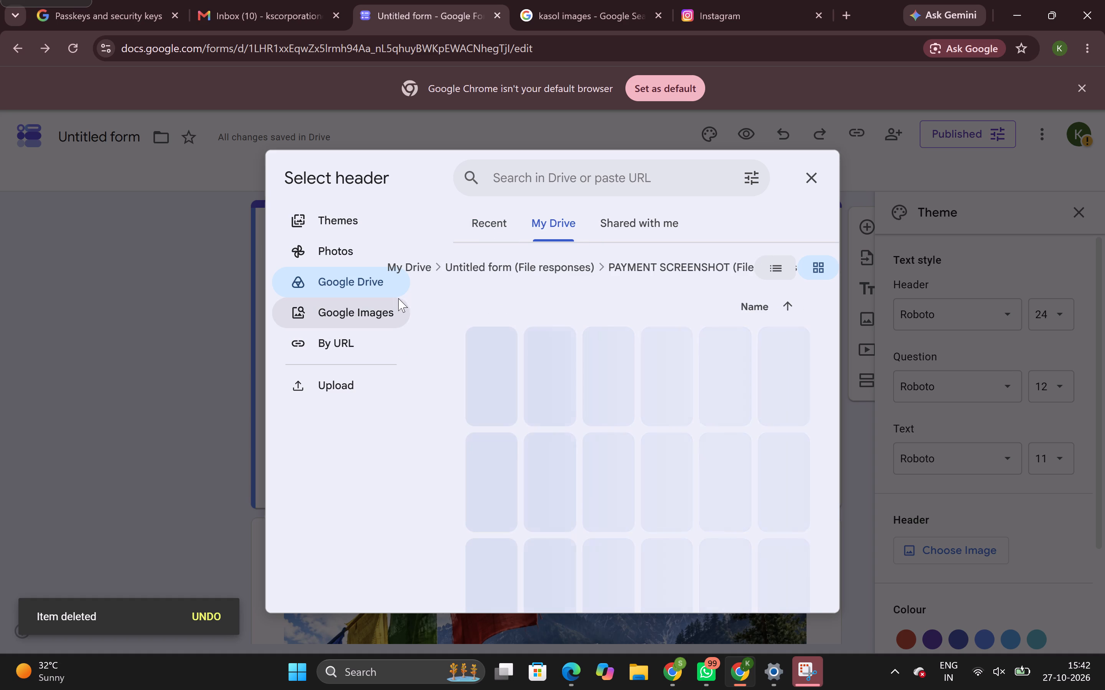
pyautogui.click(323, 336)
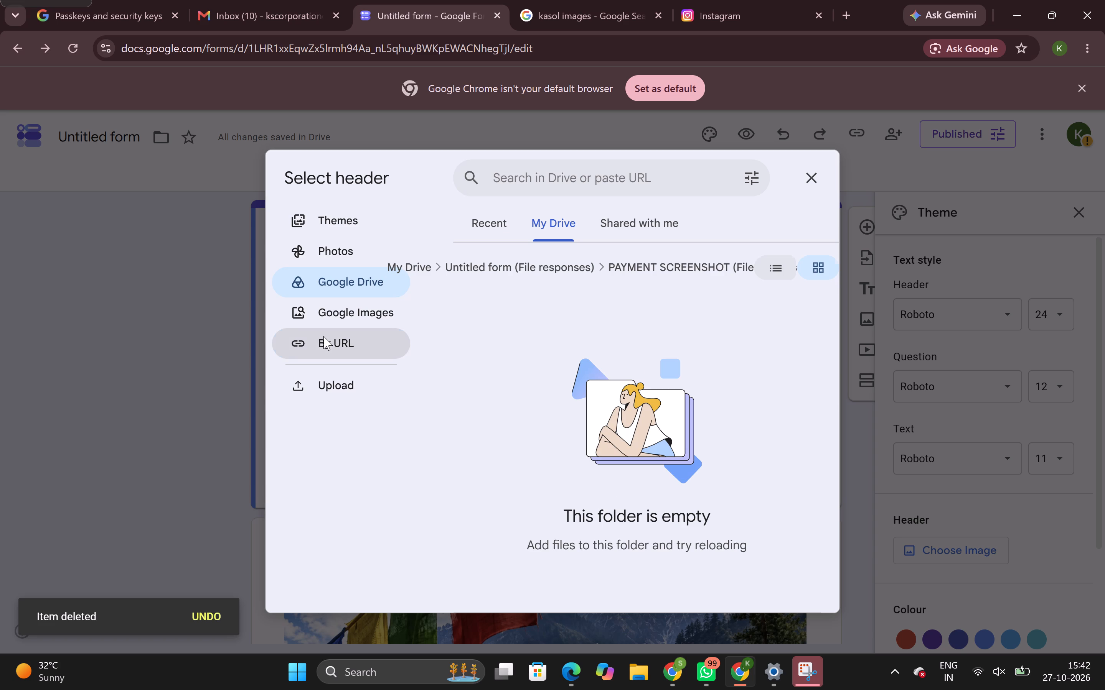
pyautogui.click(327, 315)
# Upload the KASOL LOGO image from Downloads as the form's header, keeping the proposed crop position.
pyautogui.click(327, 375)
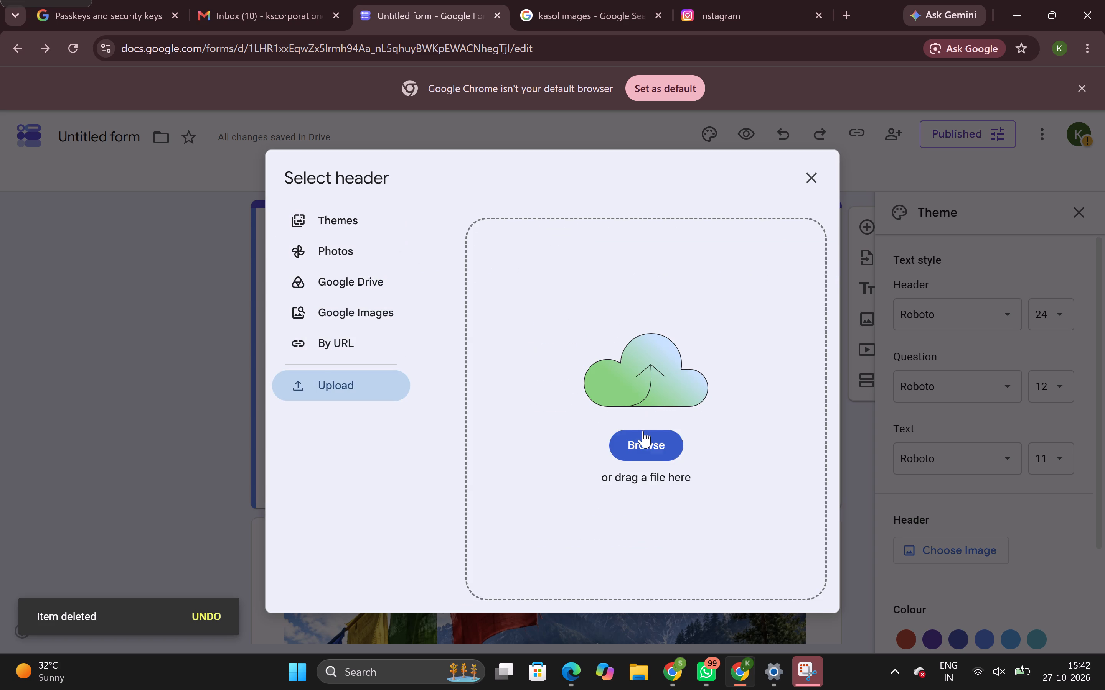
pyautogui.click(643, 430)
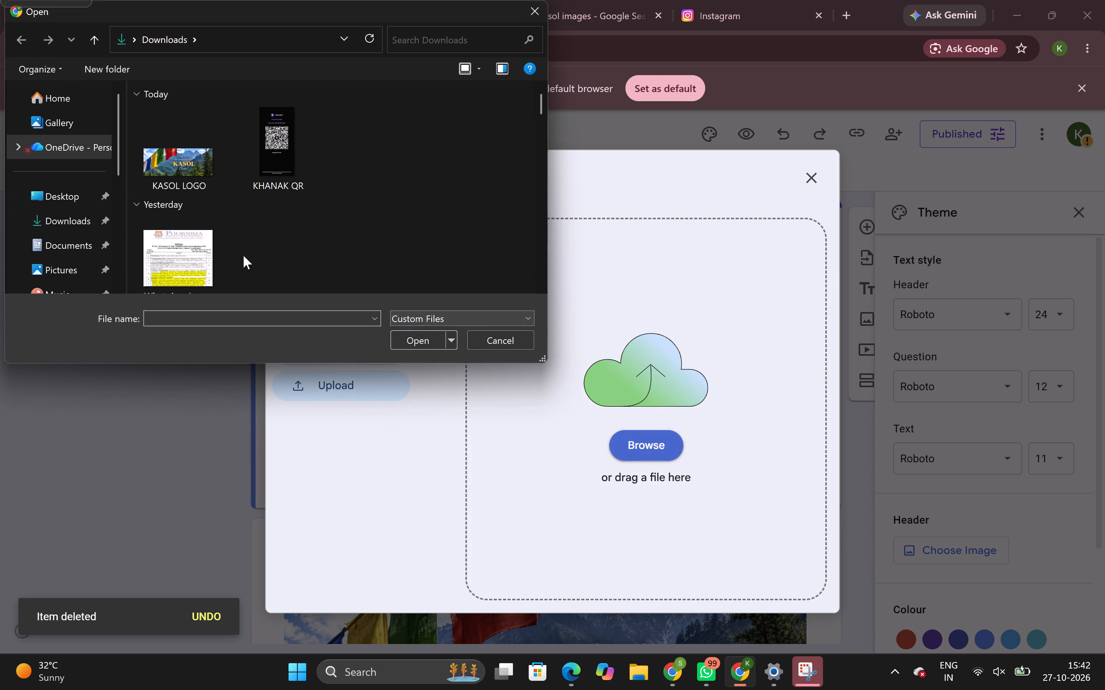
pyautogui.click(196, 187)
pyautogui.click(422, 340)
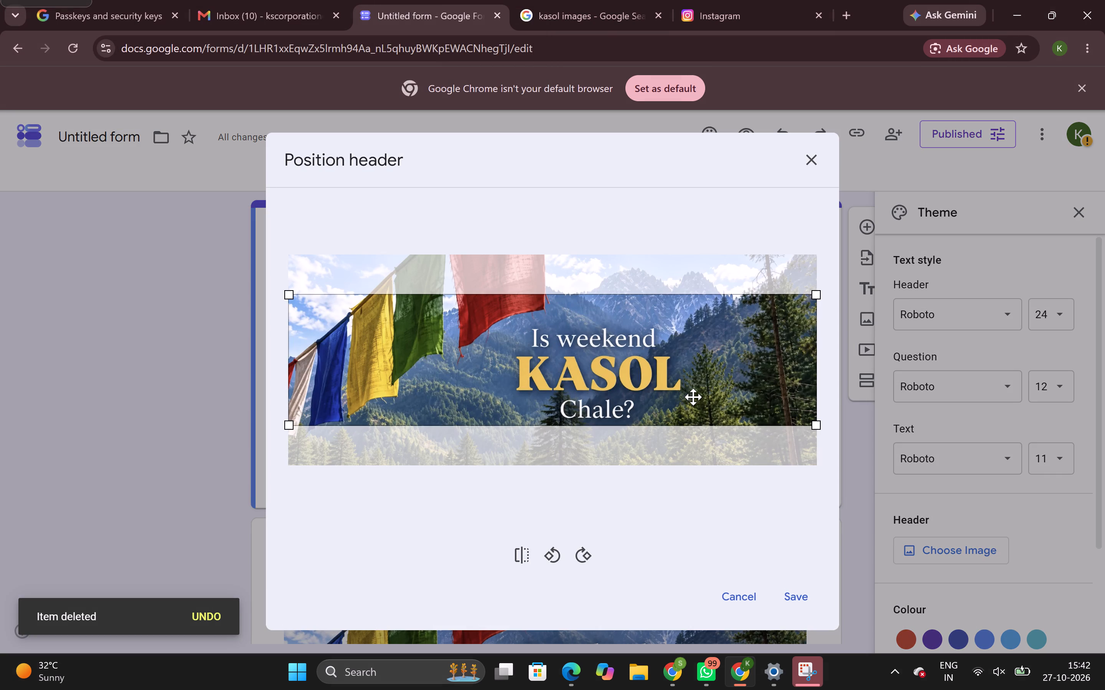
pyautogui.click(693, 397)
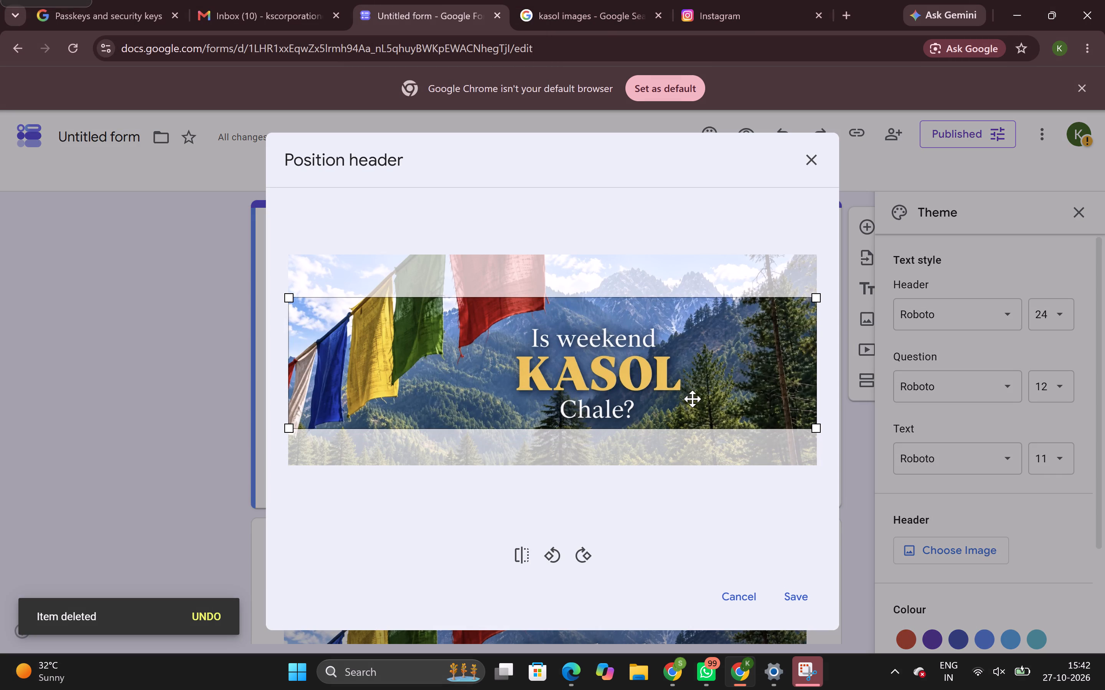
# Save the Kasol header image with the proposed crop and close the theme settings.
pyautogui.click(809, 598)
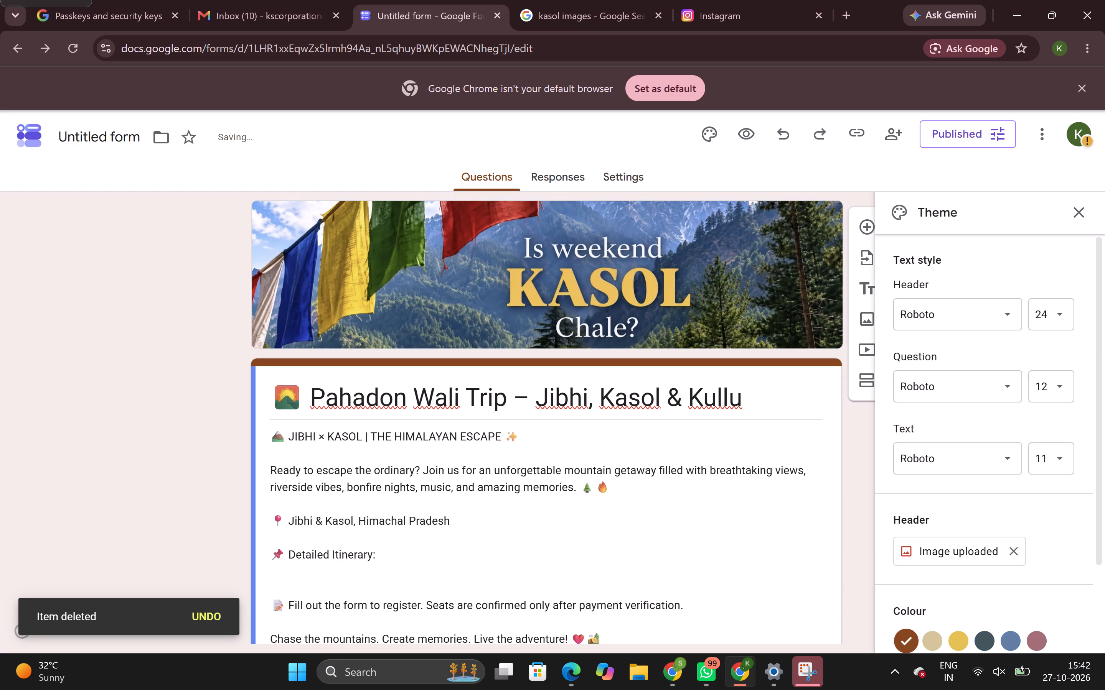
pyautogui.scroll(-4, 719, 490)
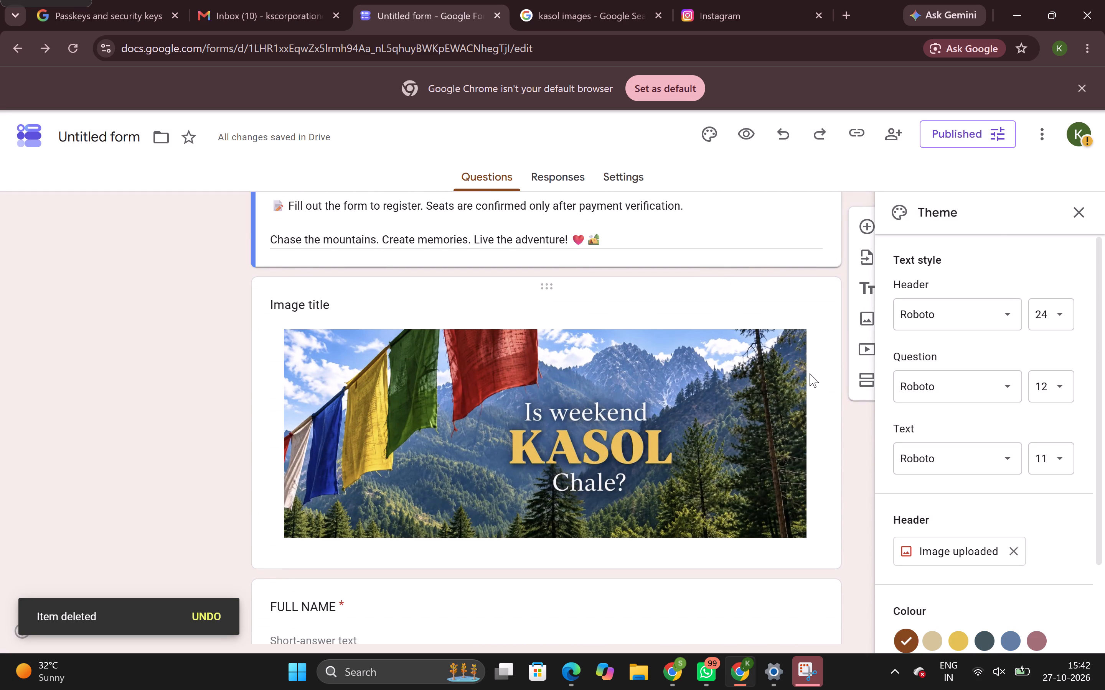
pyautogui.click(1077, 202)
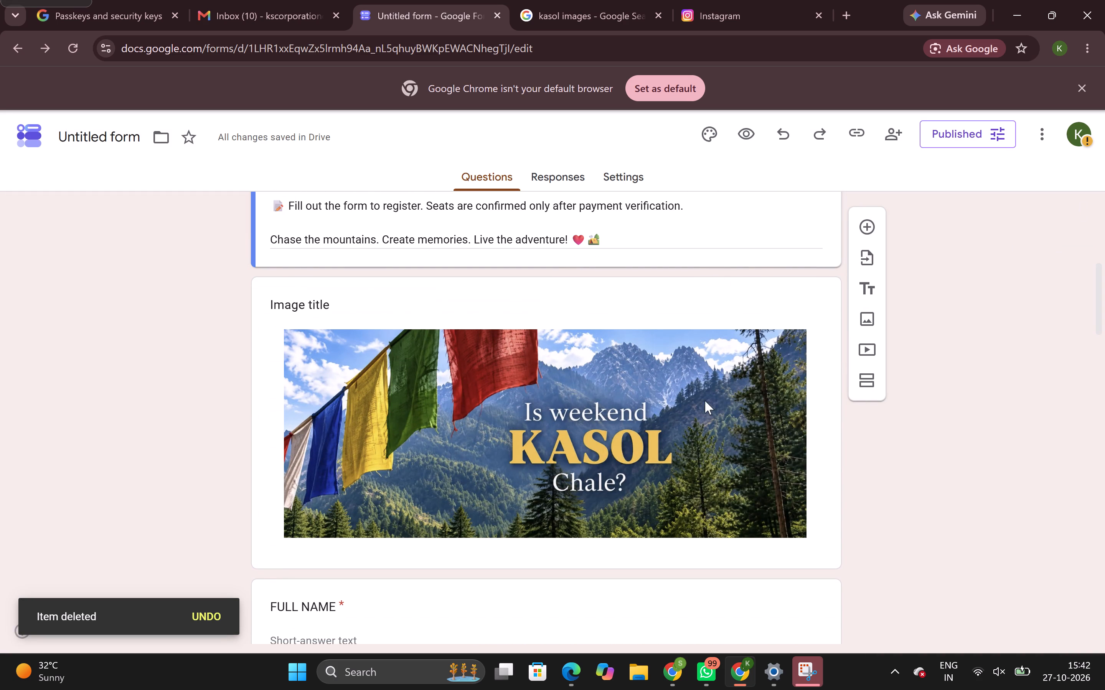
# Delete the untitled Kasol image item between the form description and the FULL NAME question.
pyautogui.click(780, 295)
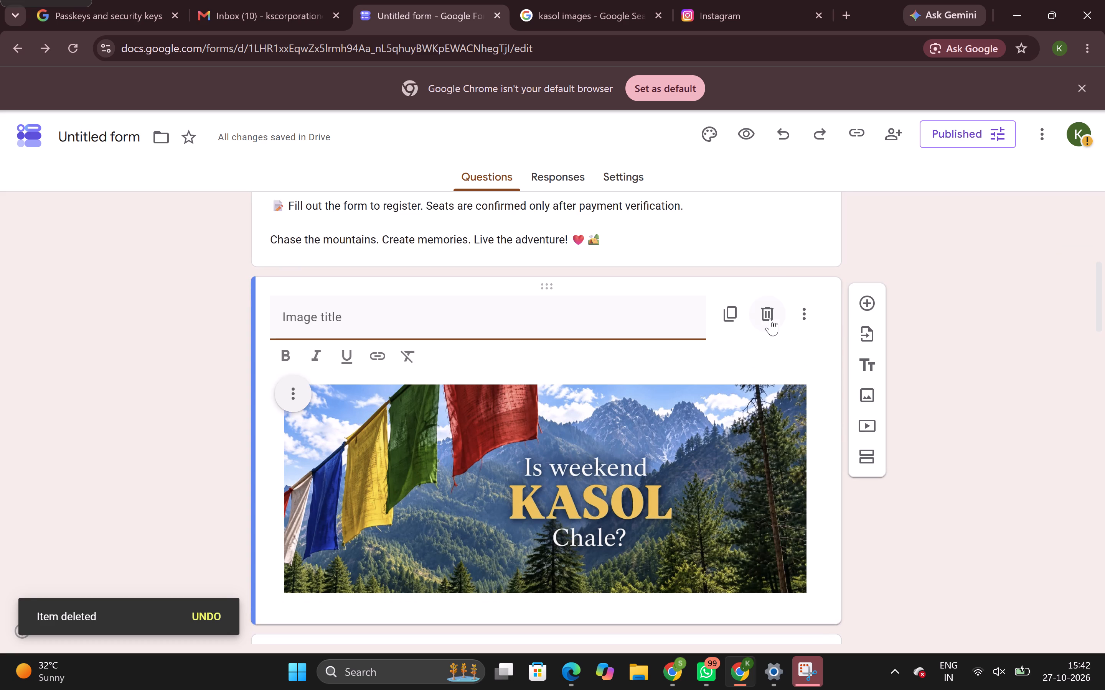
pyautogui.click(770, 319)
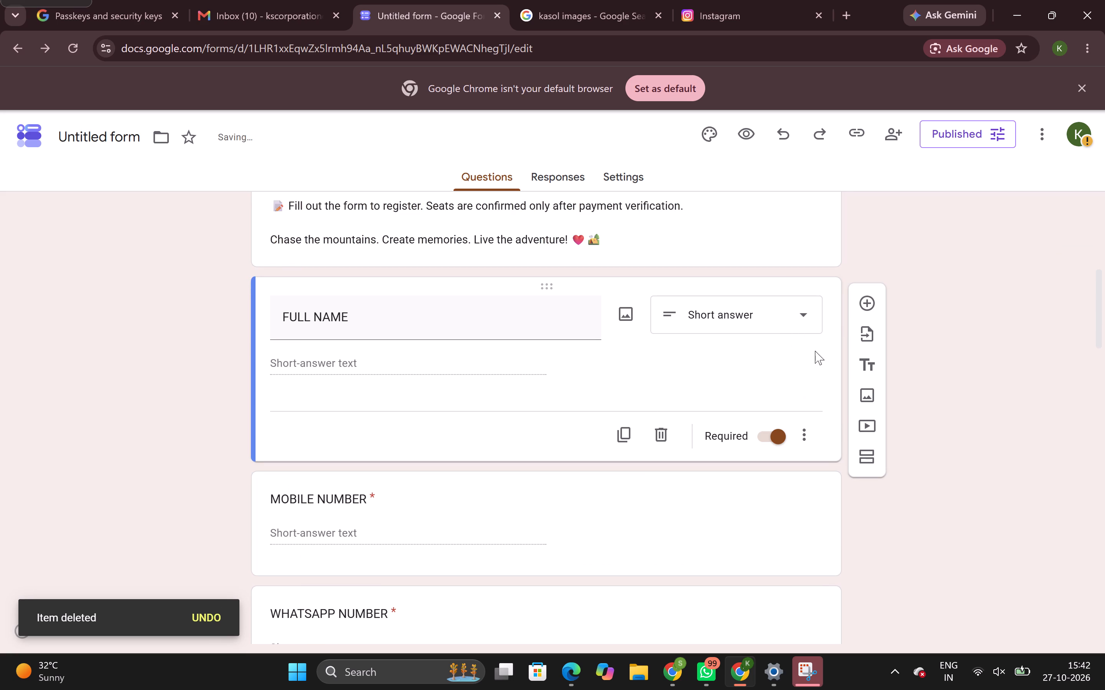
pyautogui.click(958, 368)
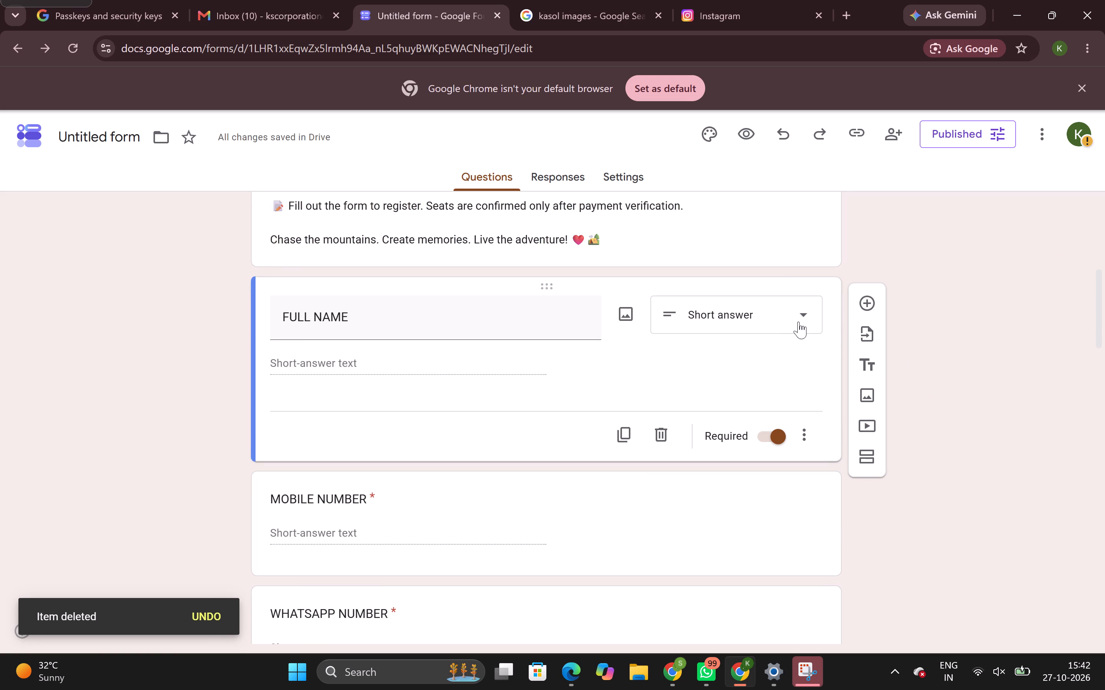
# Review the form's new header, trip description and opening contact questions.
pyautogui.scroll(2, 972, 352)
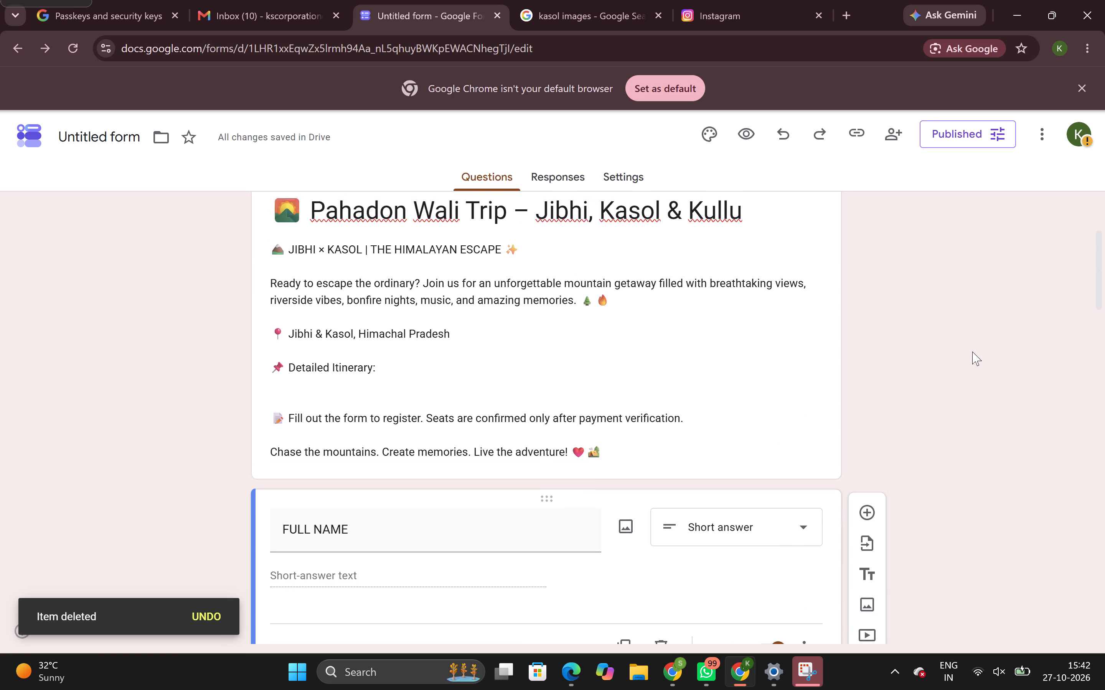
pyautogui.scroll(2, 972, 352)
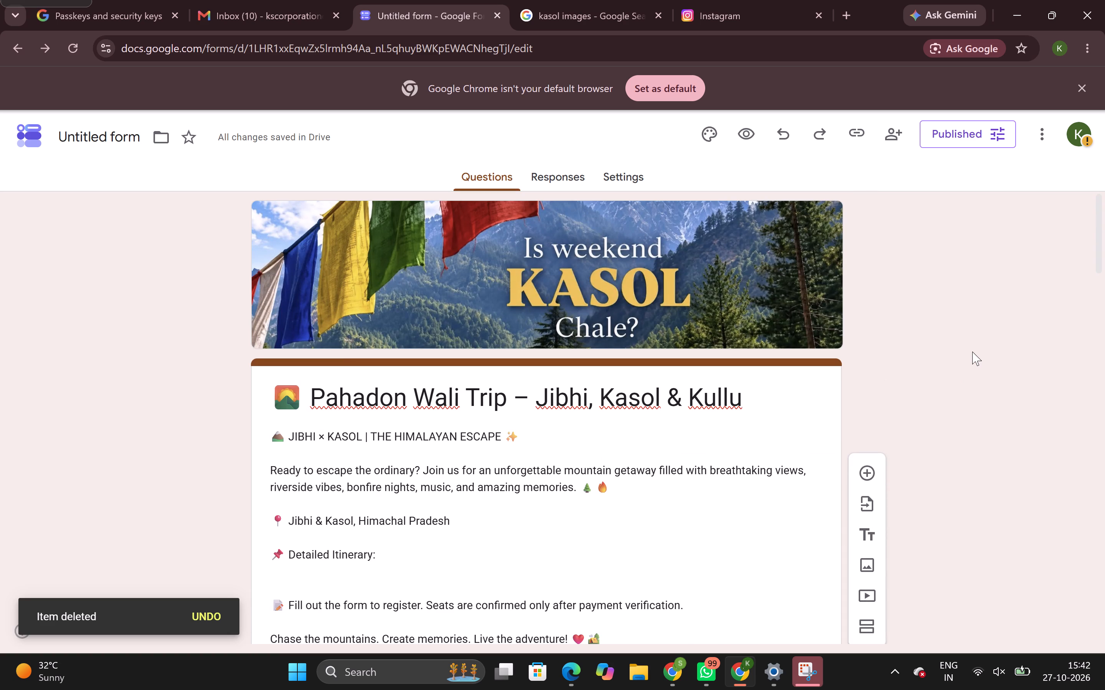
pyautogui.scroll(-3, 972, 352)
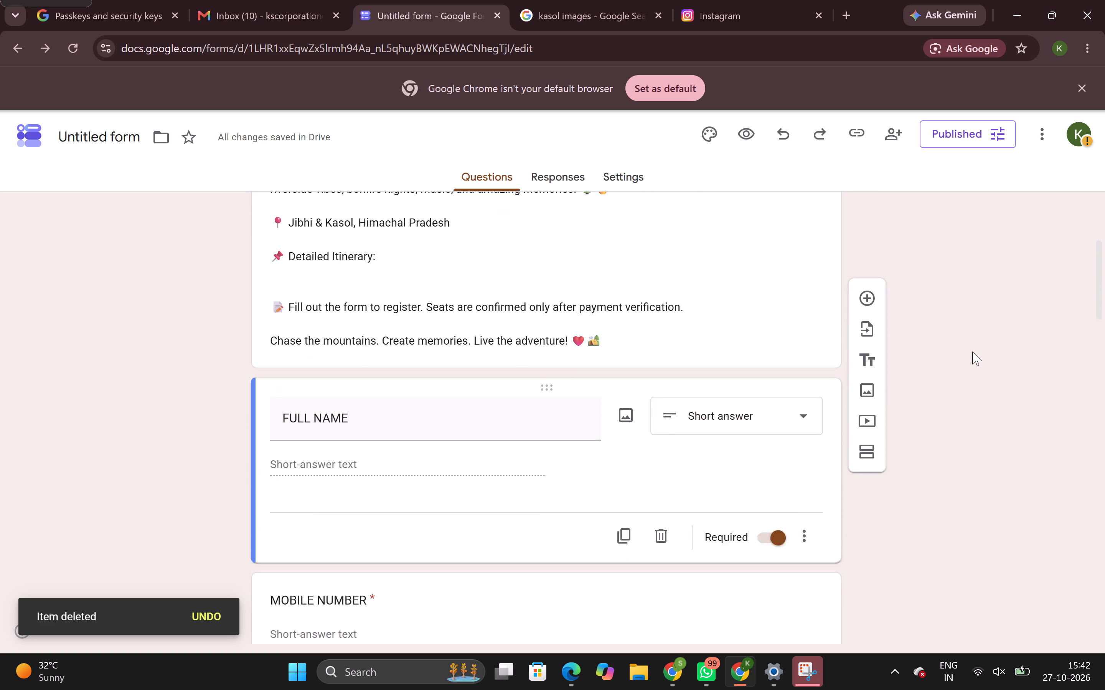
pyautogui.scroll(-5, 972, 352)
pyautogui.scroll(6, 972, 352)
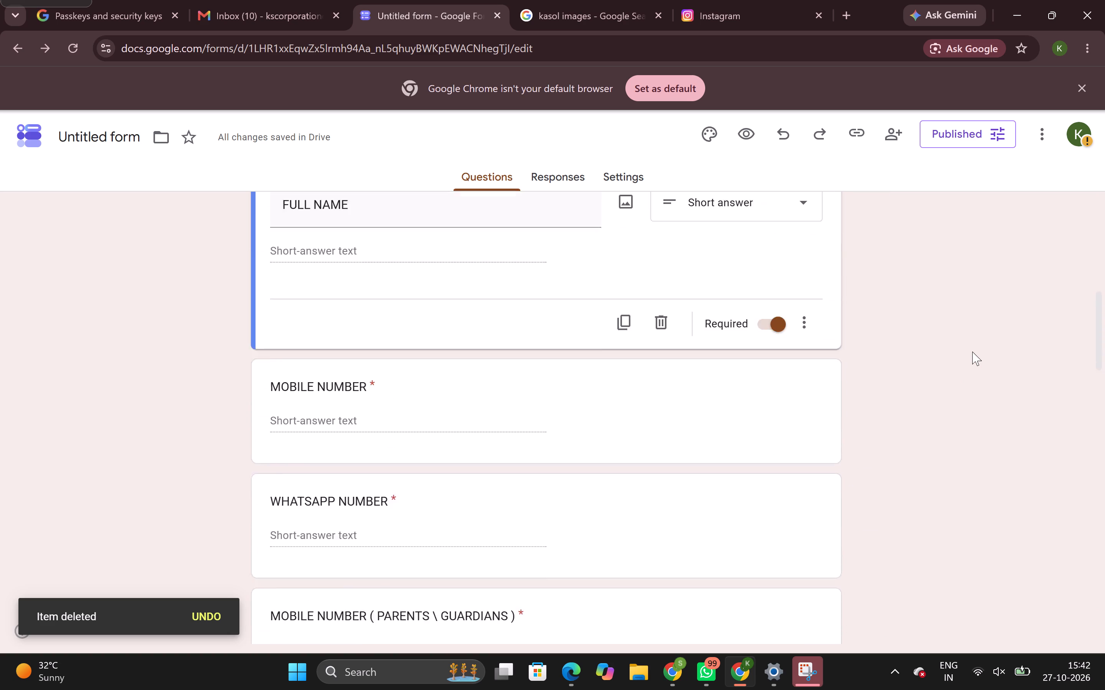
pyautogui.scroll(2, 972, 352)
pyautogui.scroll(-1, 712, 461)
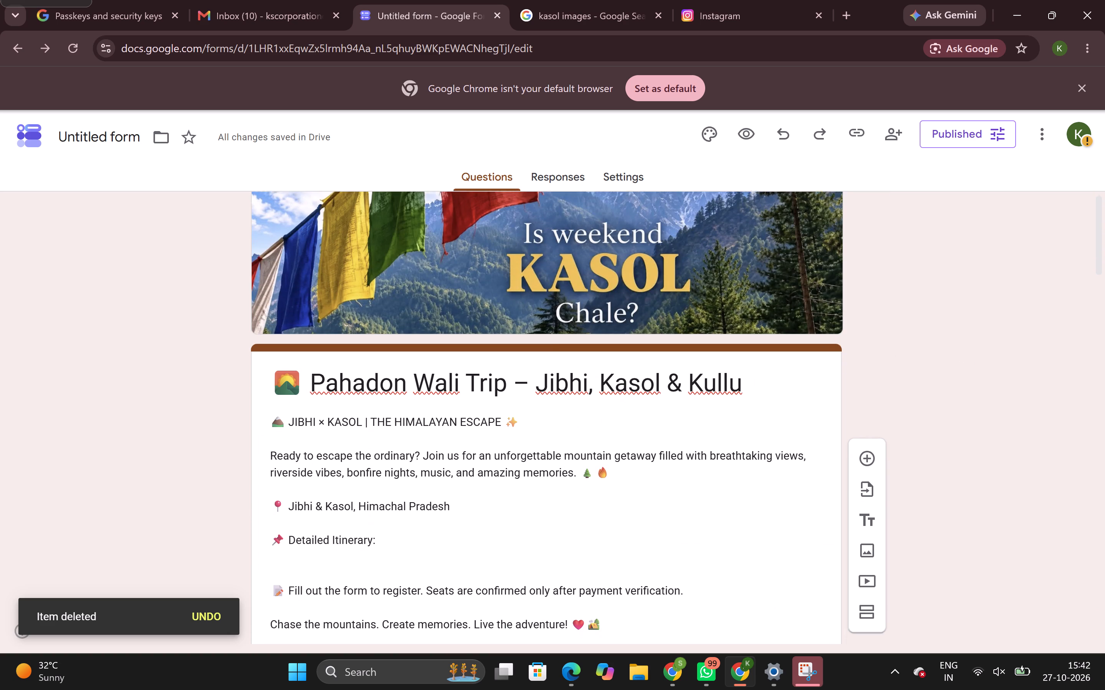
pyautogui.scroll(-2, 712, 461)
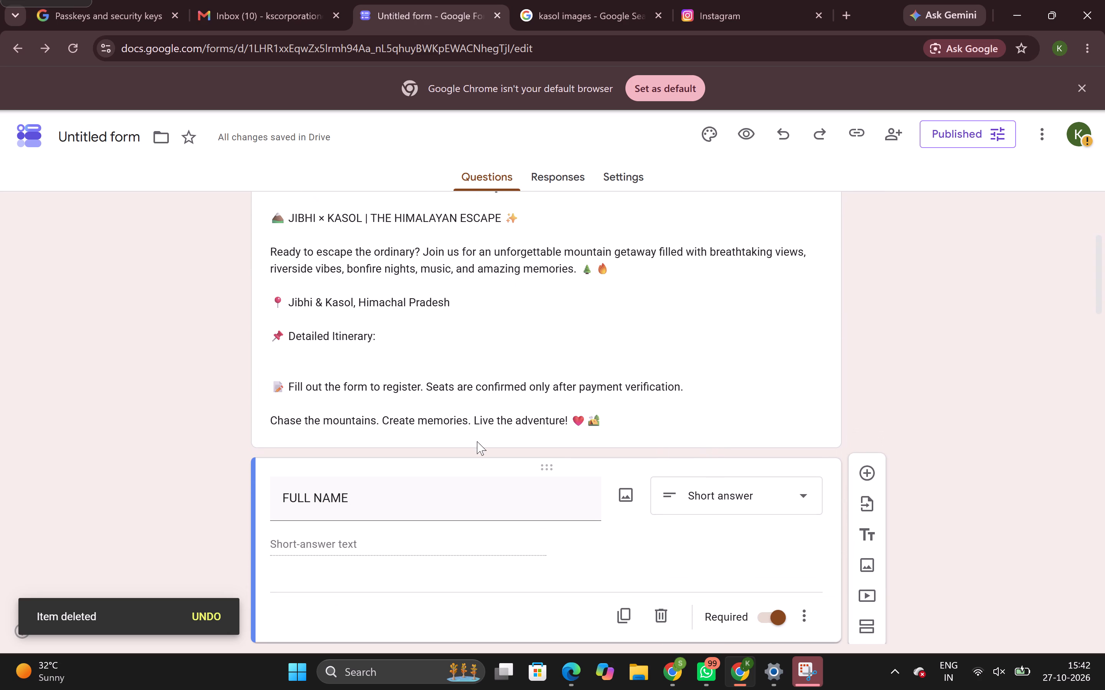
pyautogui.scroll(-3, 434, 503)
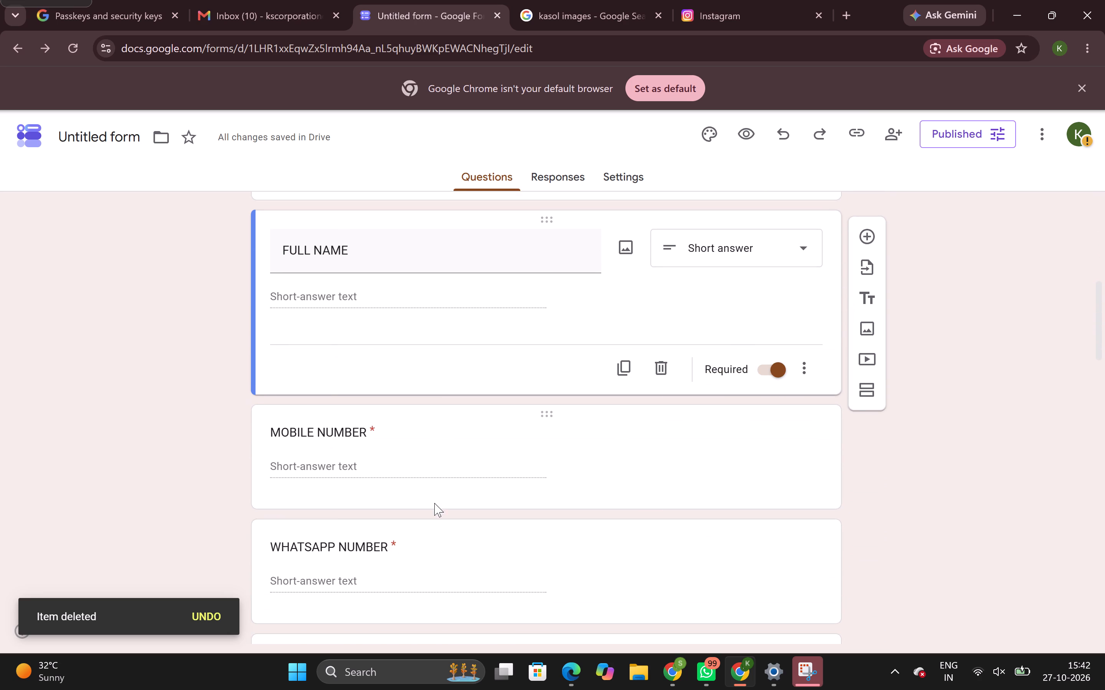
pyautogui.scroll(-4, 434, 503)
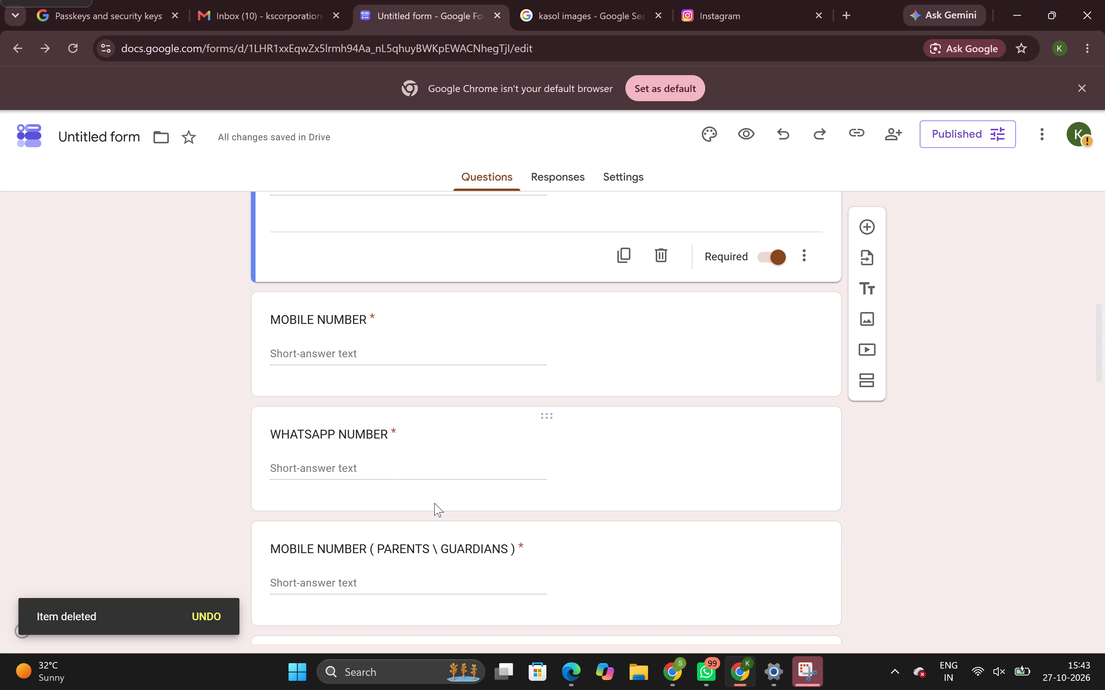
pyautogui.scroll(4, 482, 413)
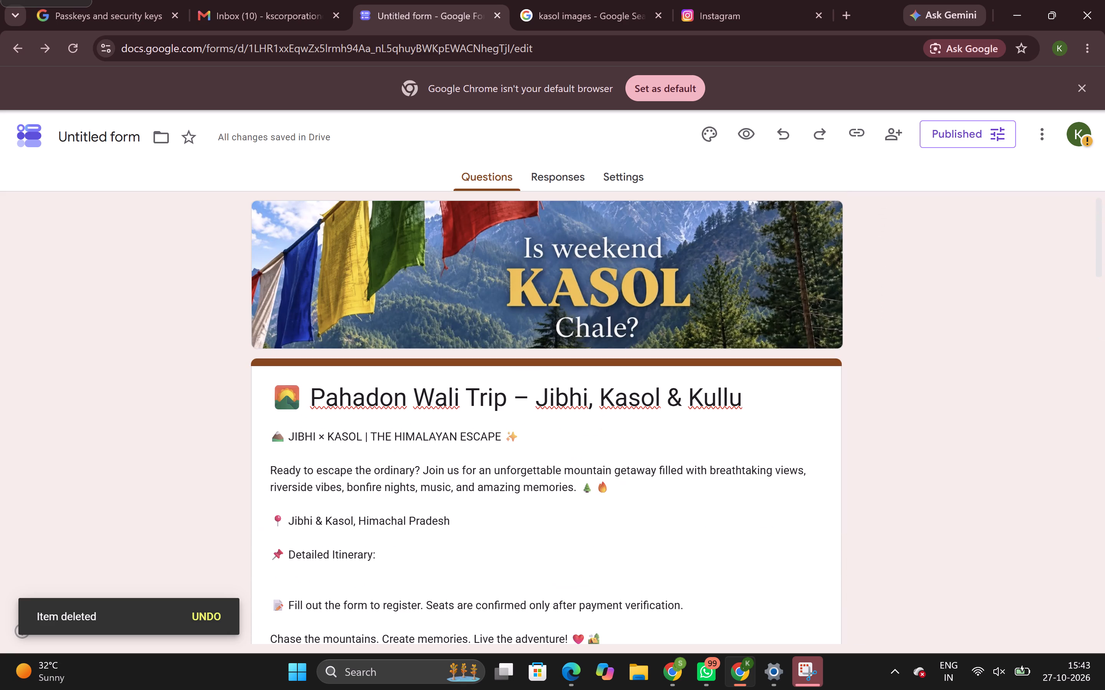
pyautogui.scroll(1, 482, 413)
pyautogui.scroll(-3, 482, 413)
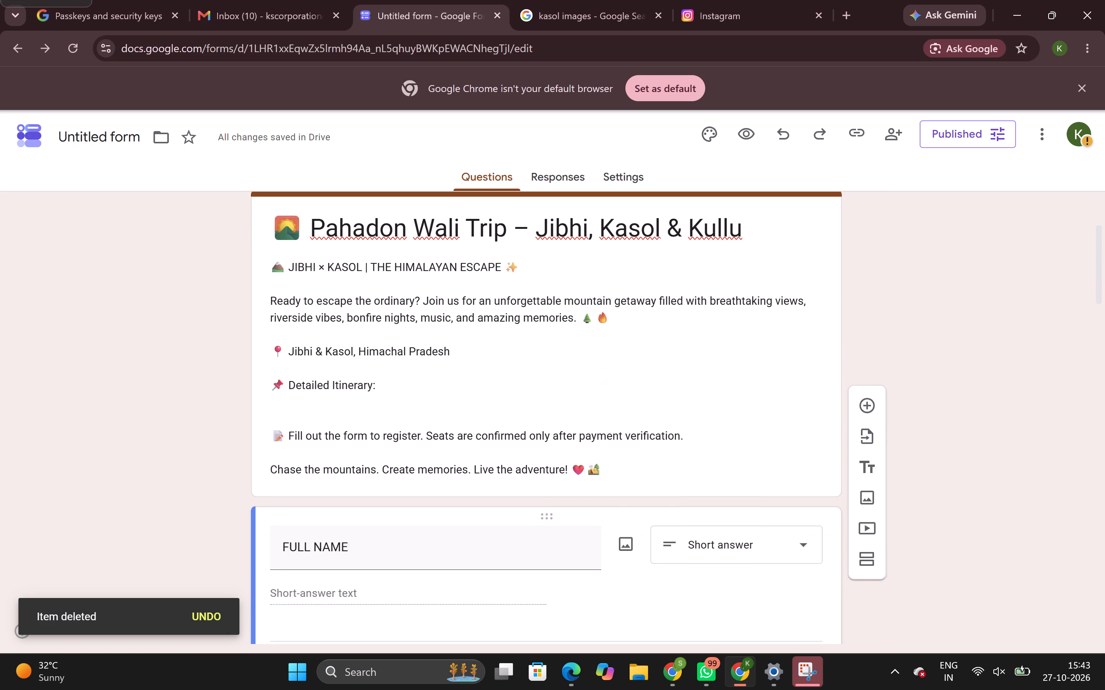
pyautogui.scroll(-1, 482, 413)
pyautogui.scroll(3, 482, 413)
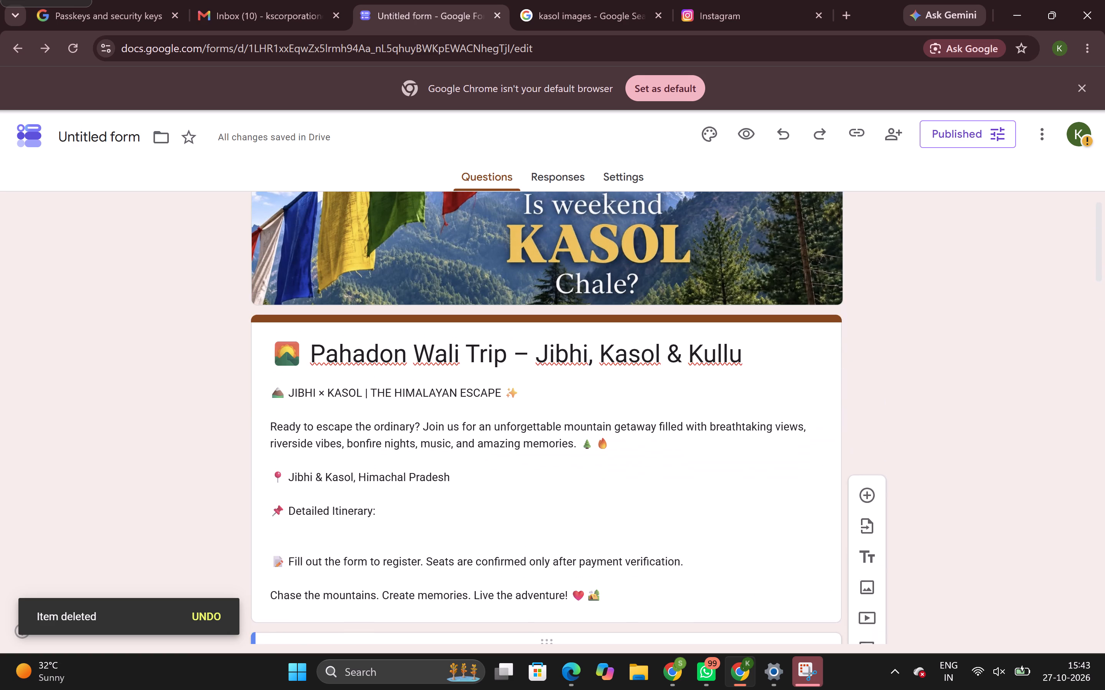
pyautogui.scroll(2, 482, 413)
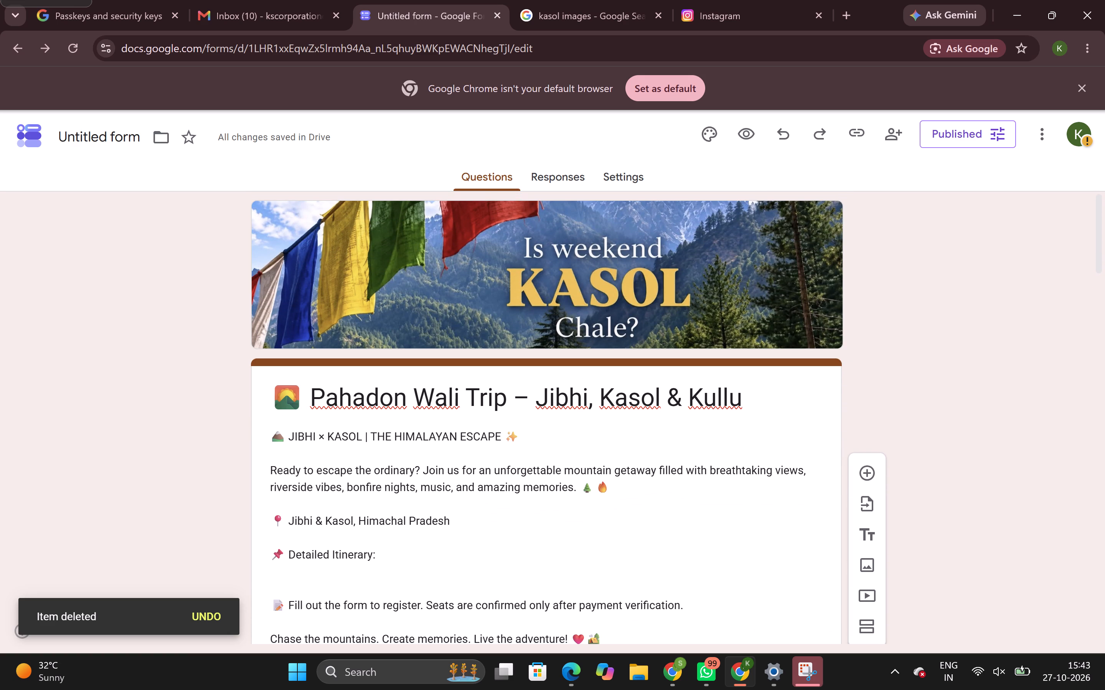
pyautogui.scroll(-3, 482, 413)
pyautogui.scroll(1, 482, 413)
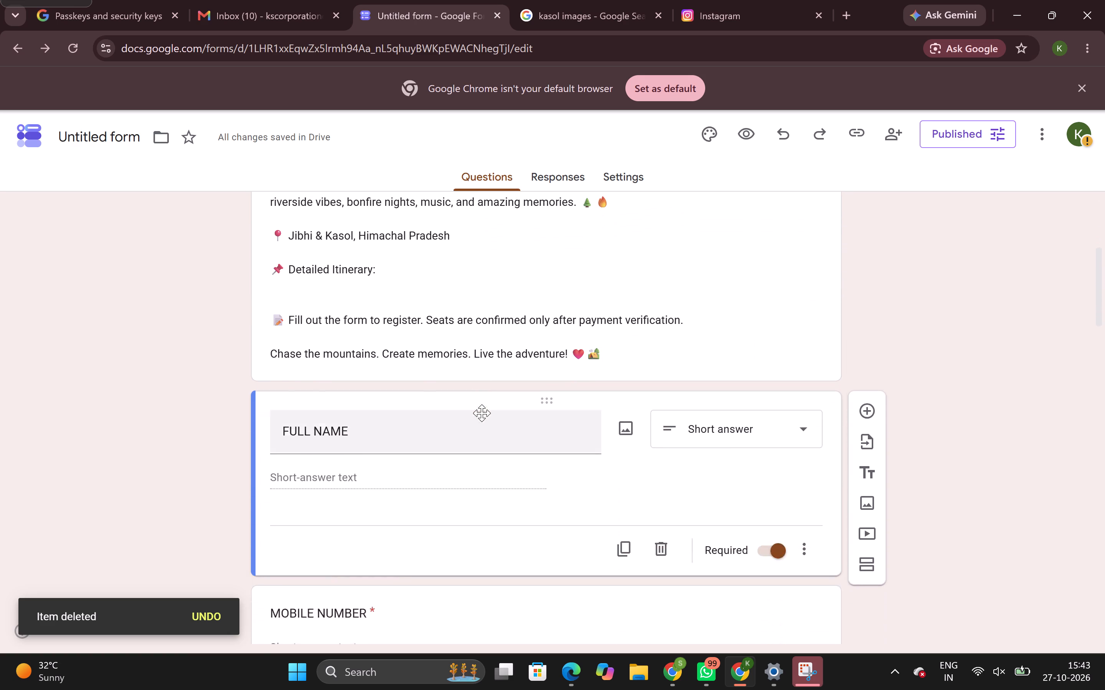
pyautogui.scroll(1, 482, 413)
pyautogui.scroll(-1, 482, 413)
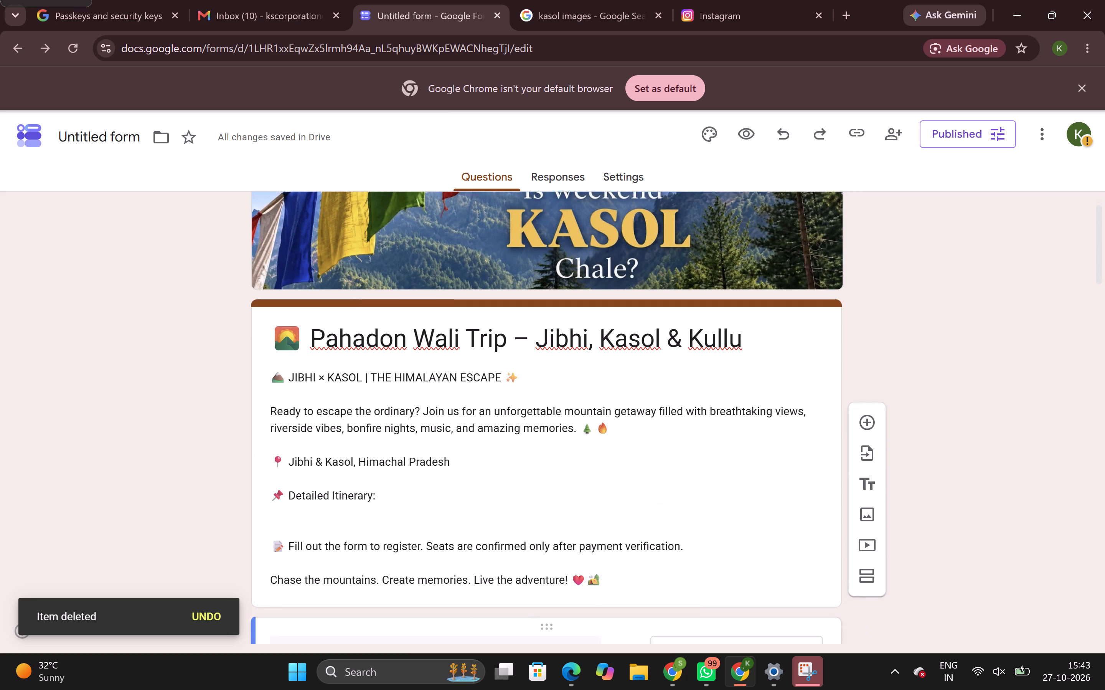
pyautogui.scroll(-1, 482, 413)
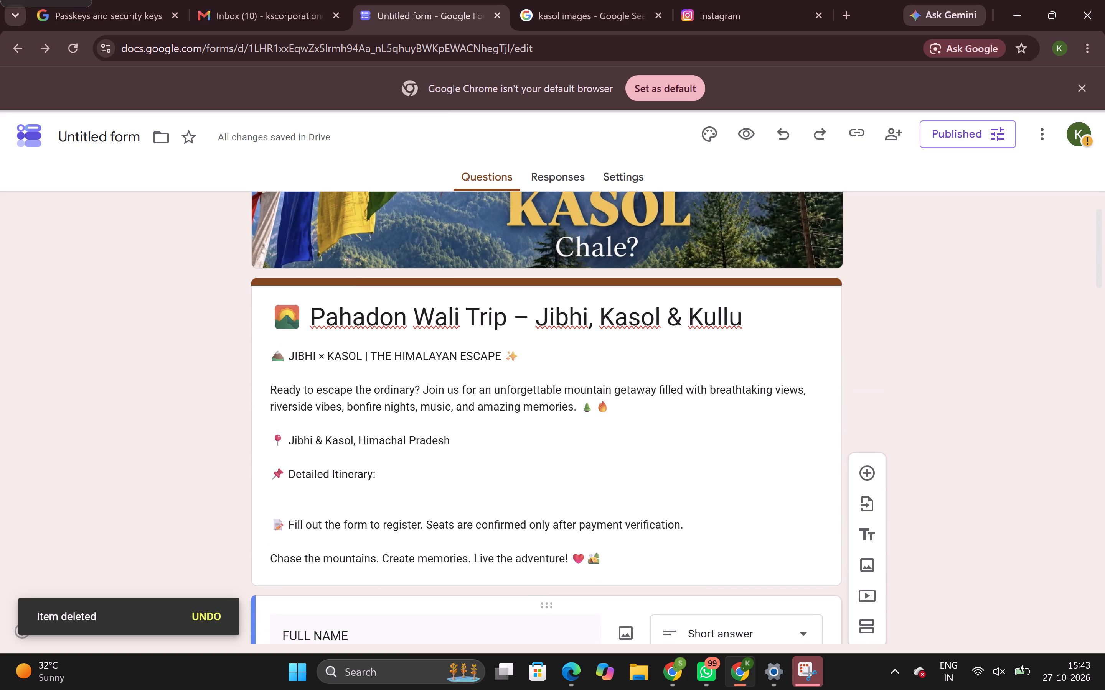
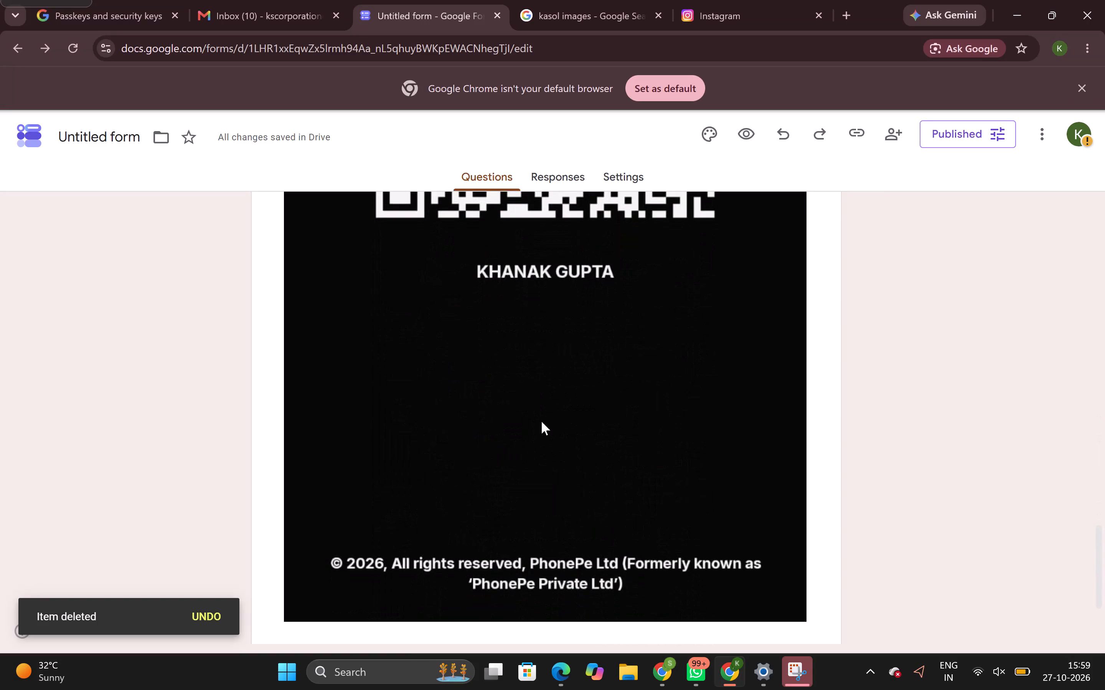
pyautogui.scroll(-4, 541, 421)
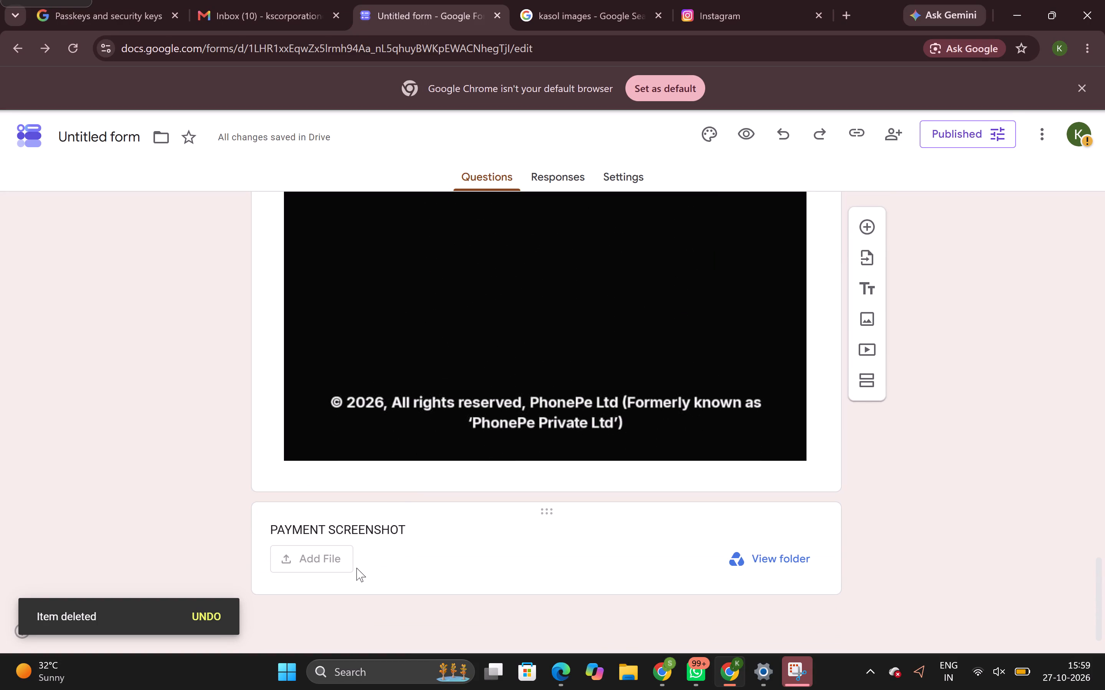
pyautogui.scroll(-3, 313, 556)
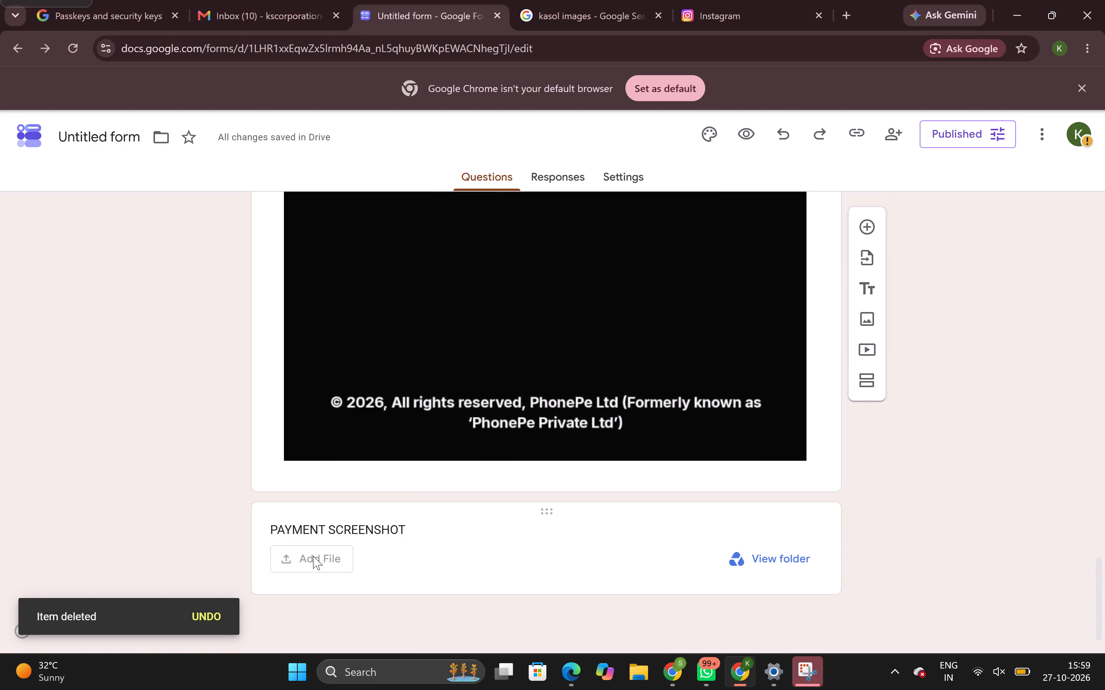
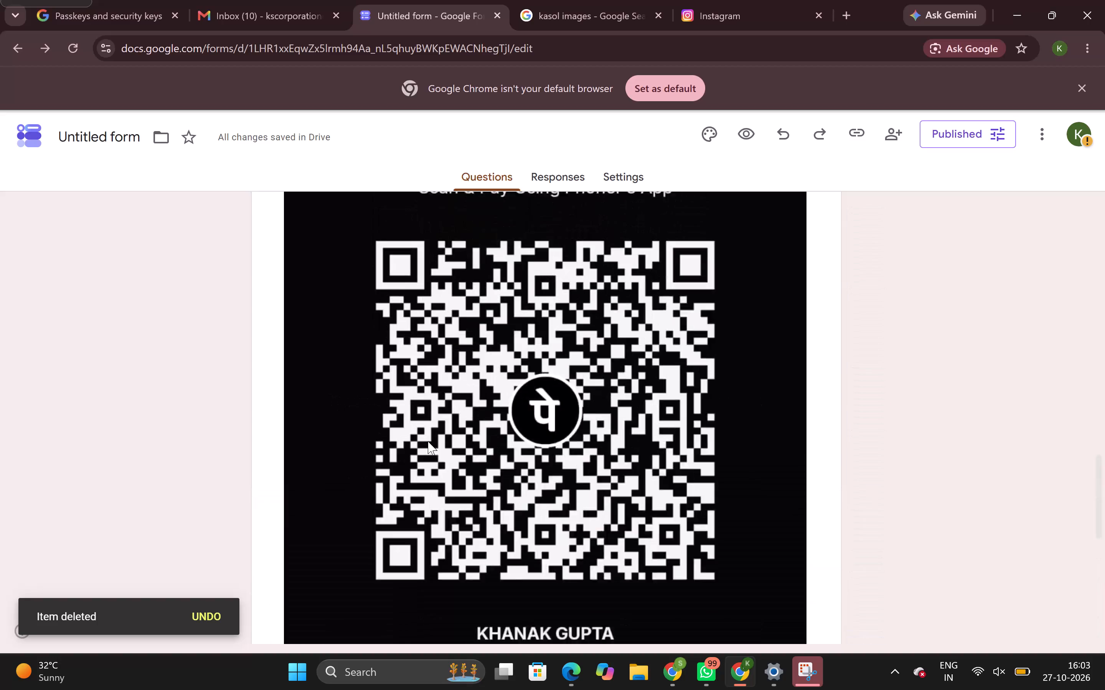
# Start editing the form description at the end of its "Detailed Itinerary:" line.
pyautogui.scroll(5, 428, 441)
pyautogui.scroll(-1, 428, 441)
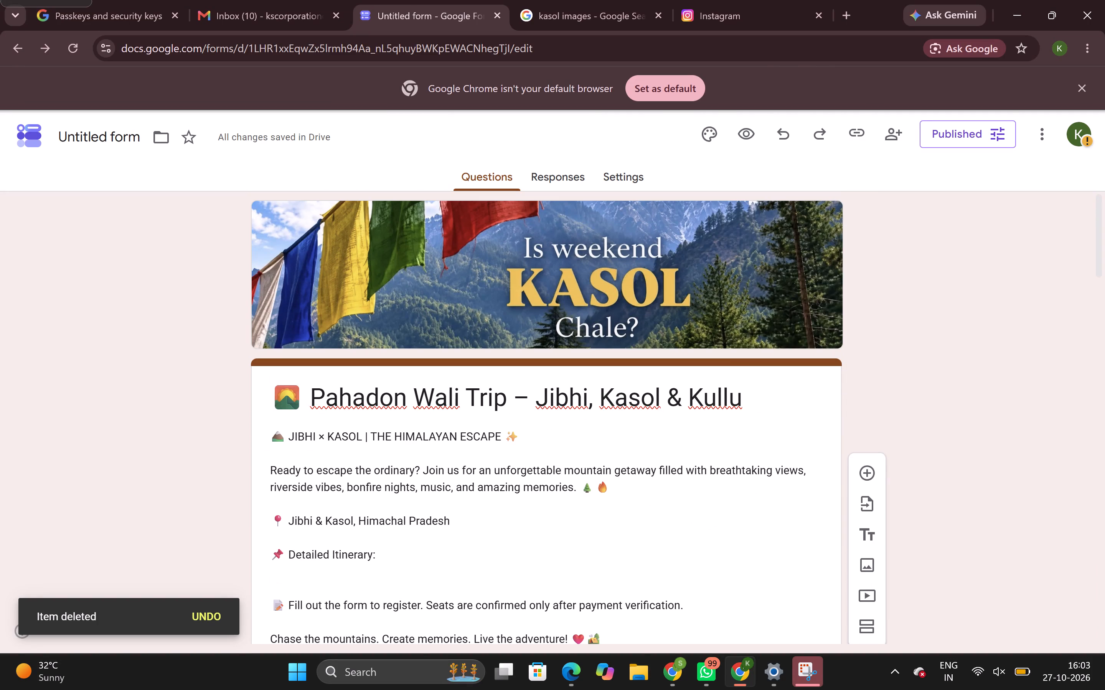
pyautogui.scroll(-2, 641, 449)
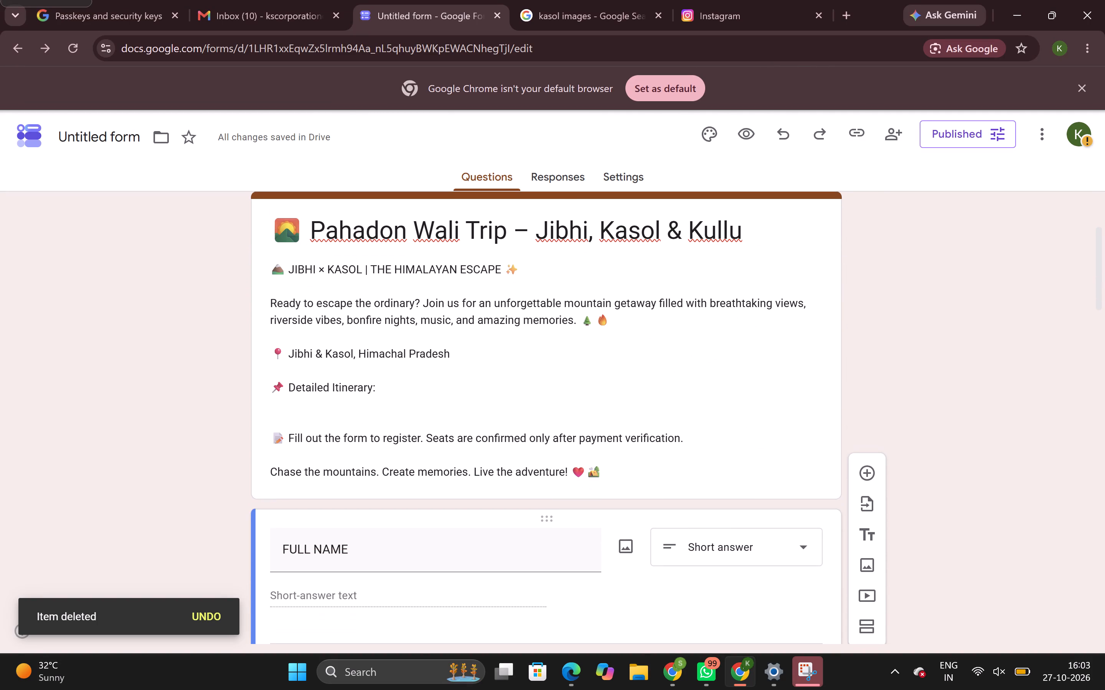
pyautogui.click(466, 409)
pyautogui.click(383, 386)
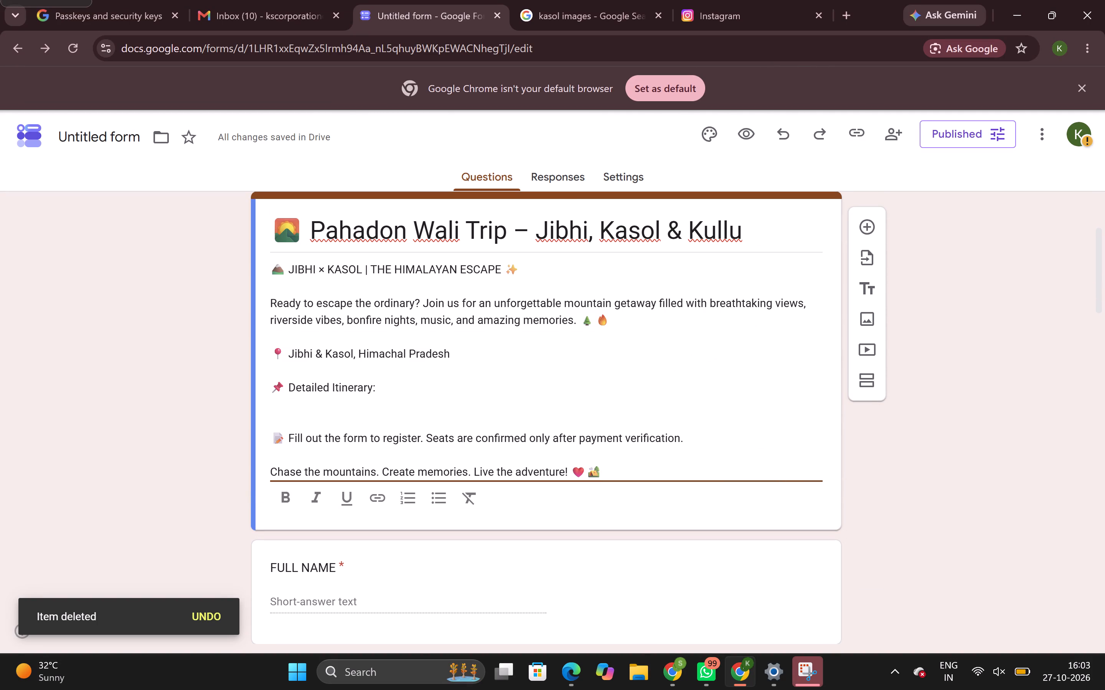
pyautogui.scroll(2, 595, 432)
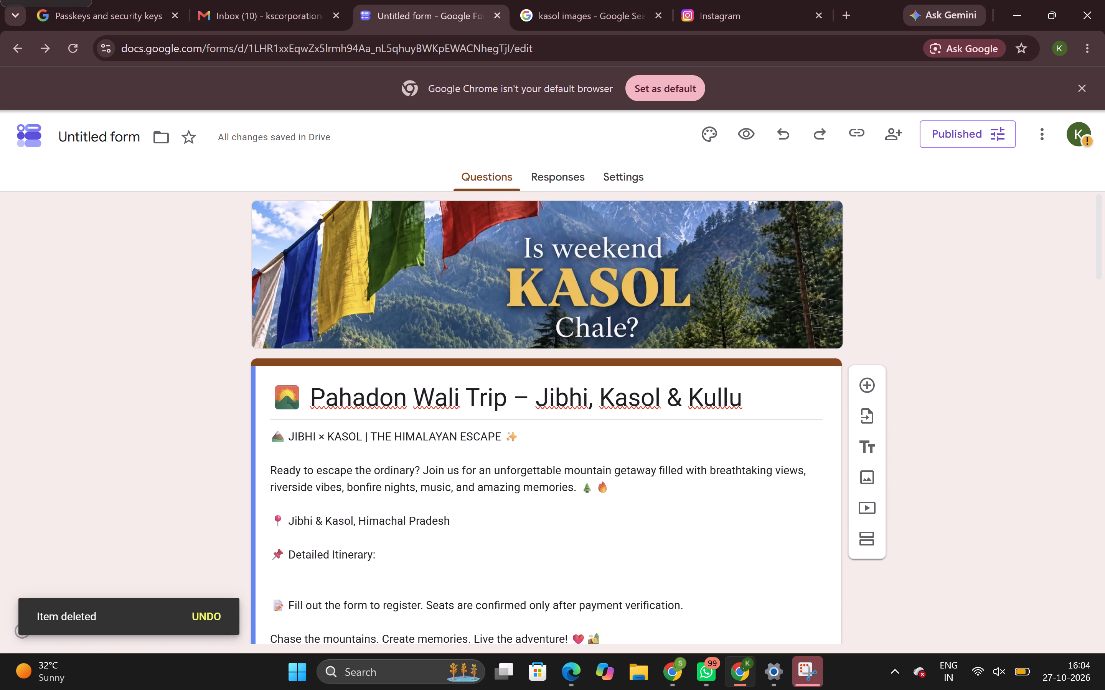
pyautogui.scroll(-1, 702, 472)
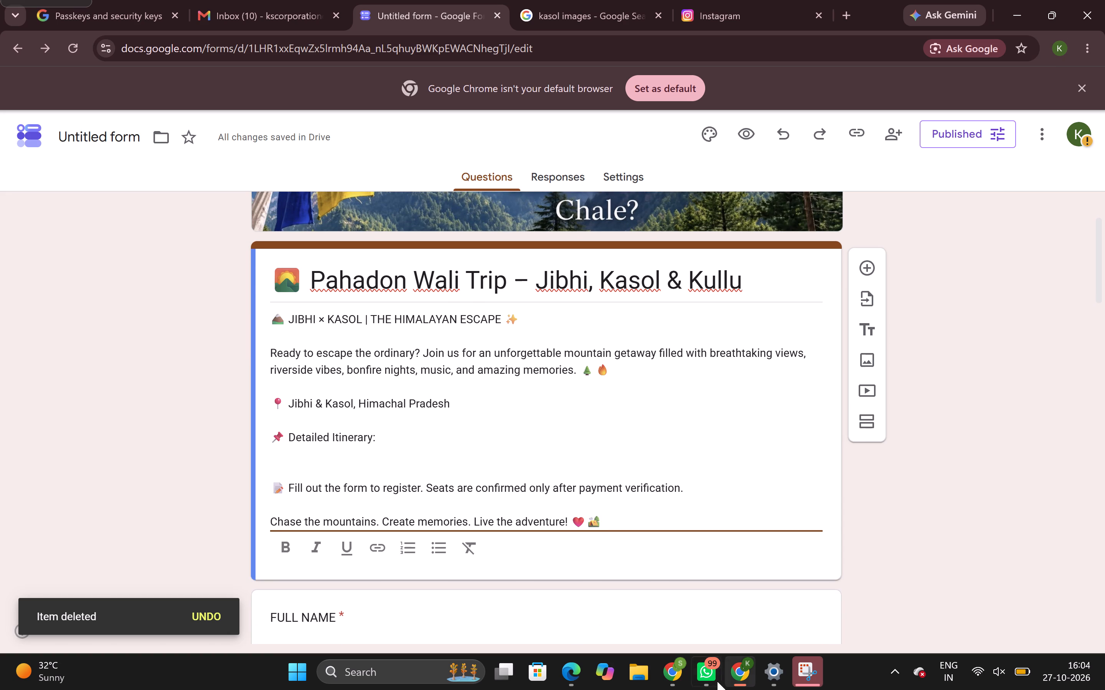
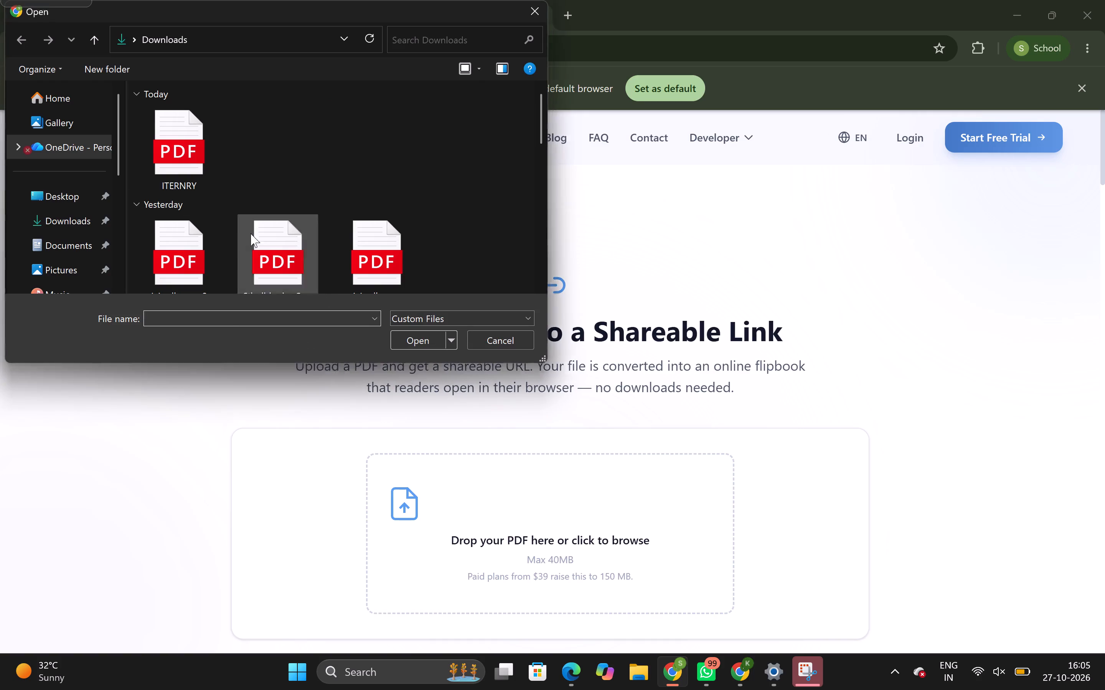
# Upload the ITERNRY PDF from Downloads to the PDF-to-link converter.
pyautogui.click(169, 131)
pyautogui.click(419, 335)
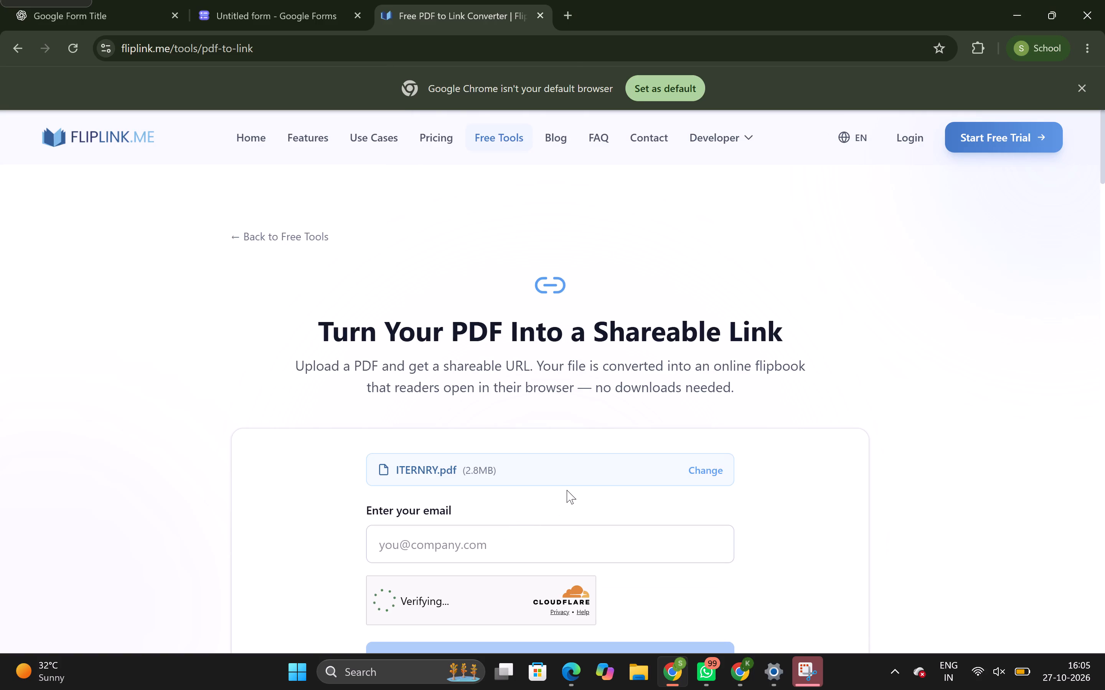
pyautogui.scroll(-1, 564, 546)
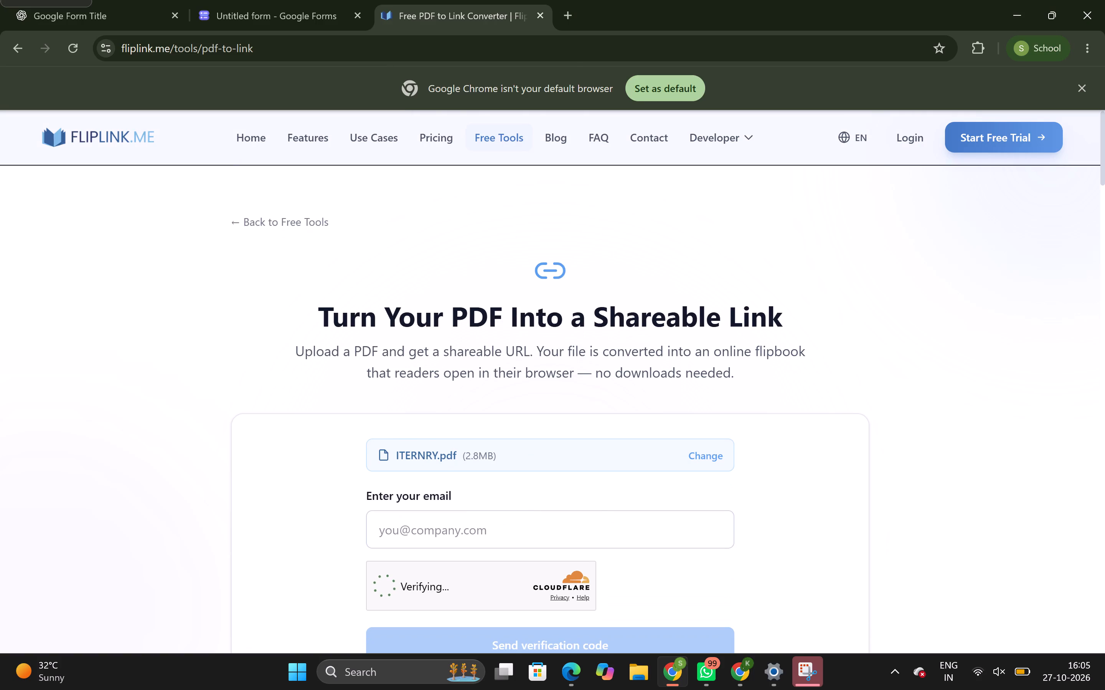
pyautogui.click(475, 475)
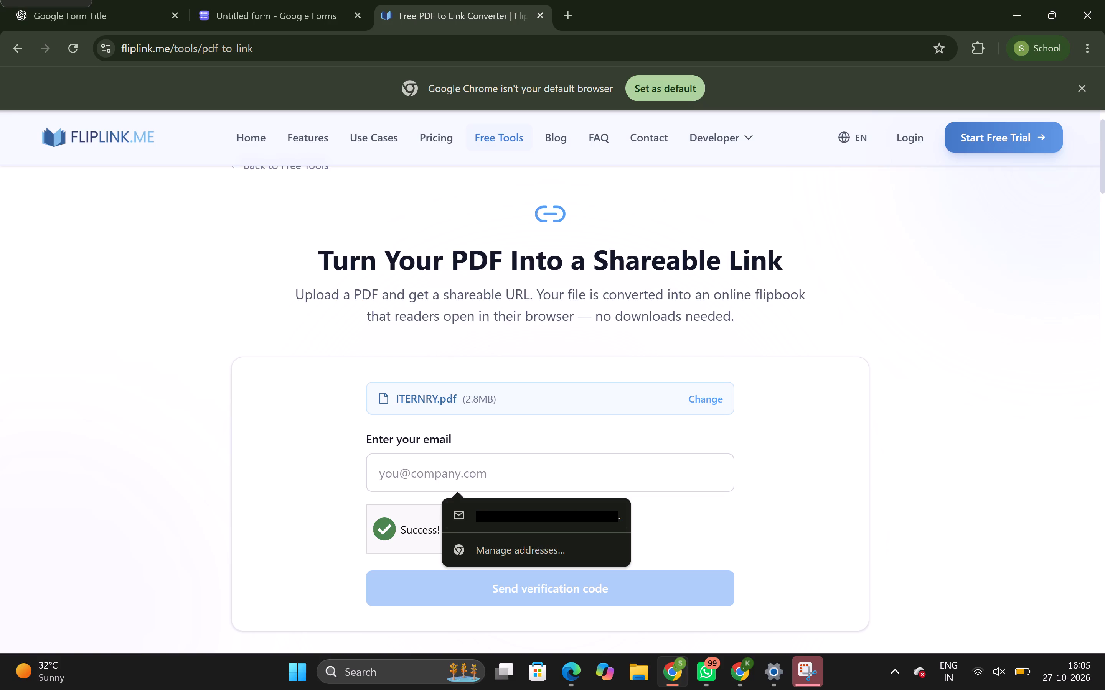
pyautogui.write('KS')
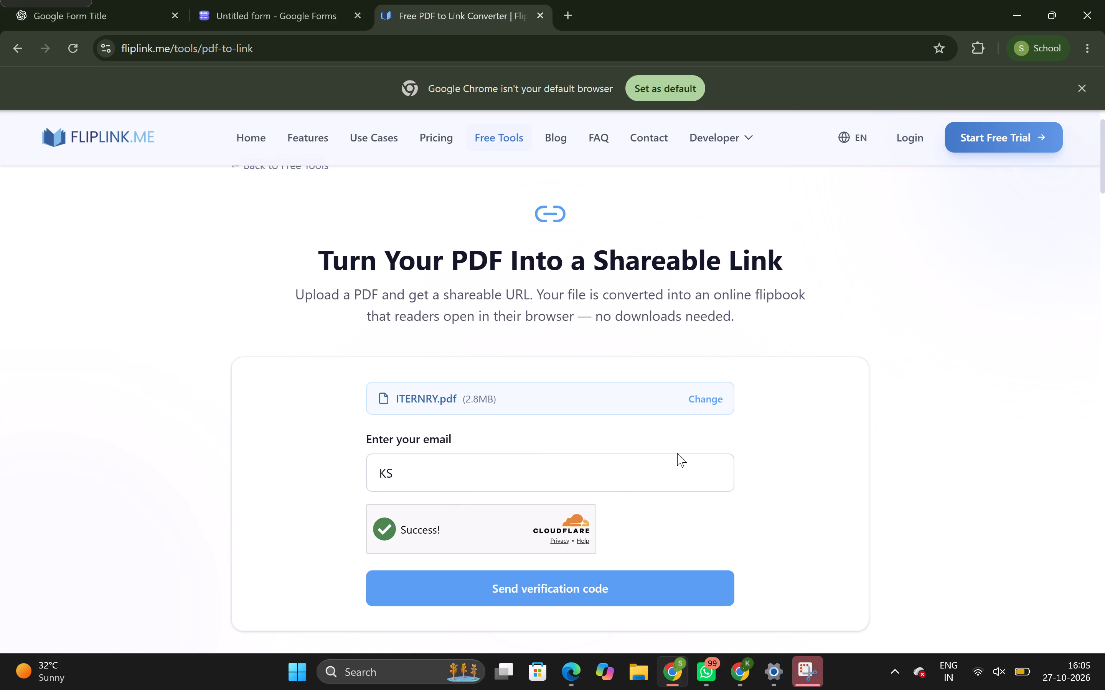
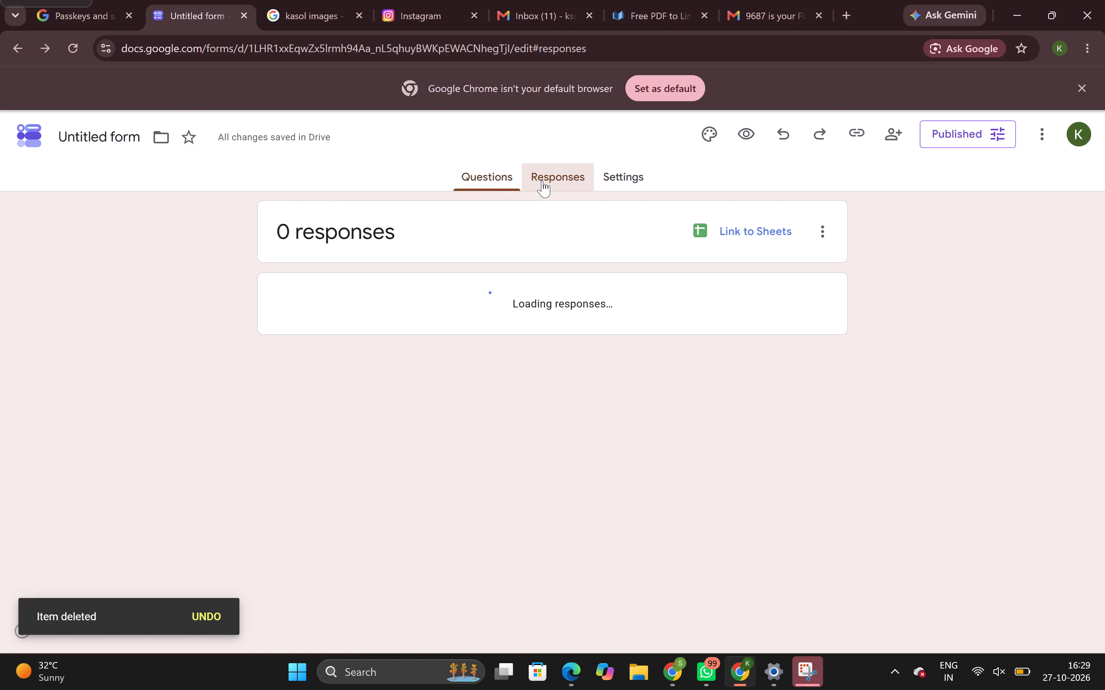
# Return to the registration form's questions for editing.
pyautogui.click(493, 176)
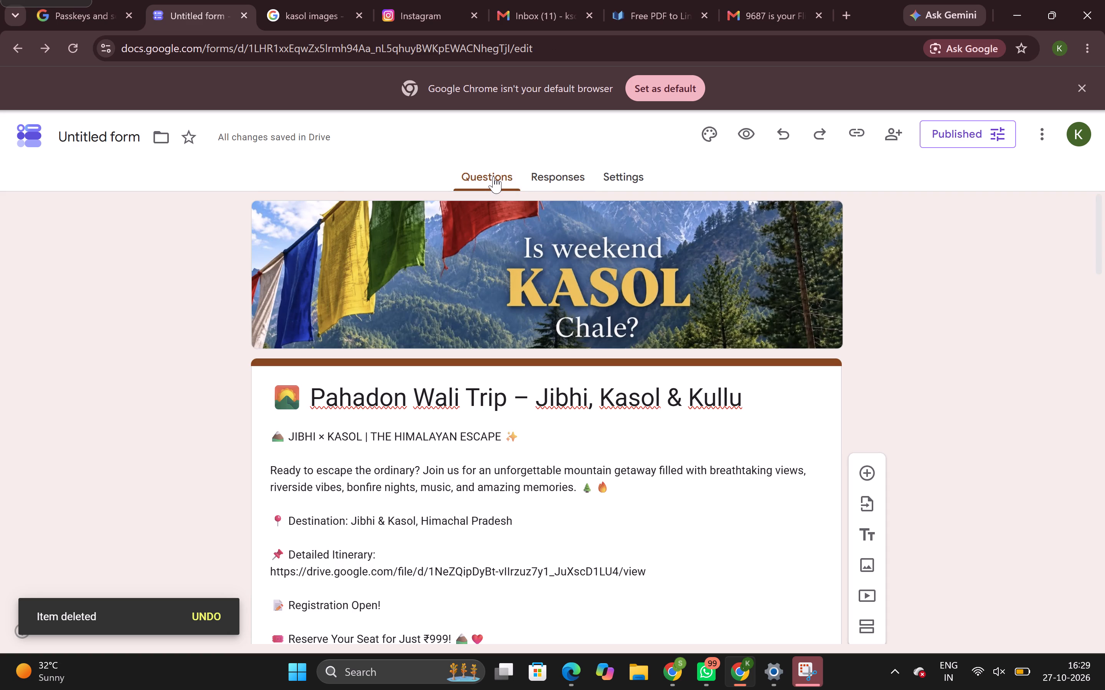
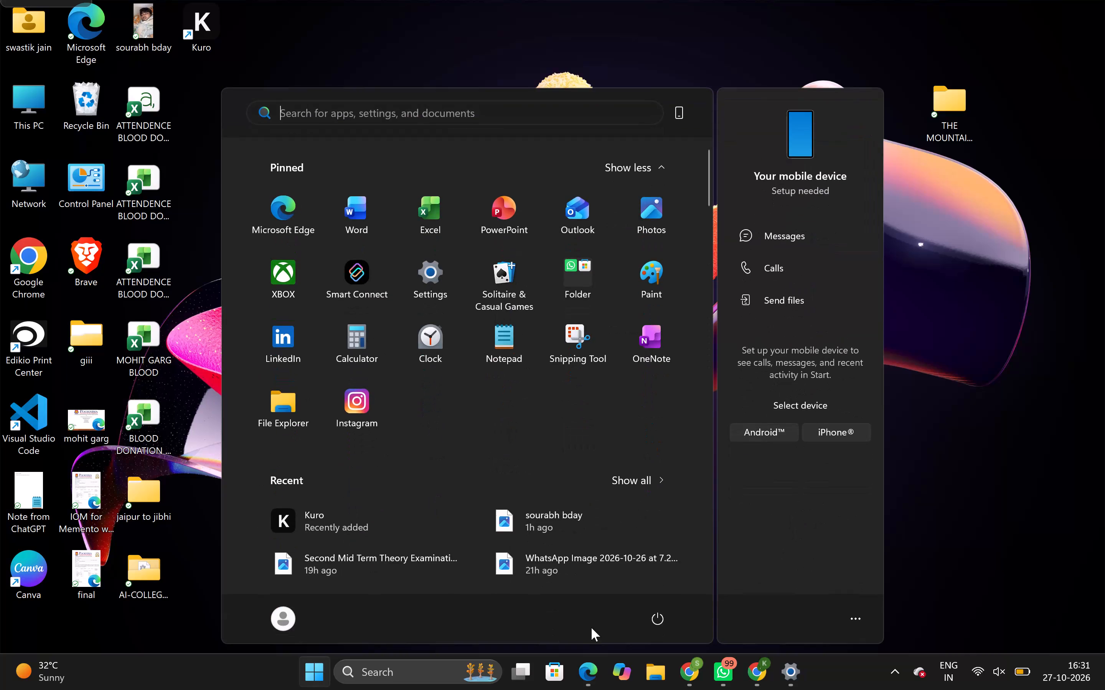
# Bring up the Windows power options for the computer.
pyautogui.click(653, 605)
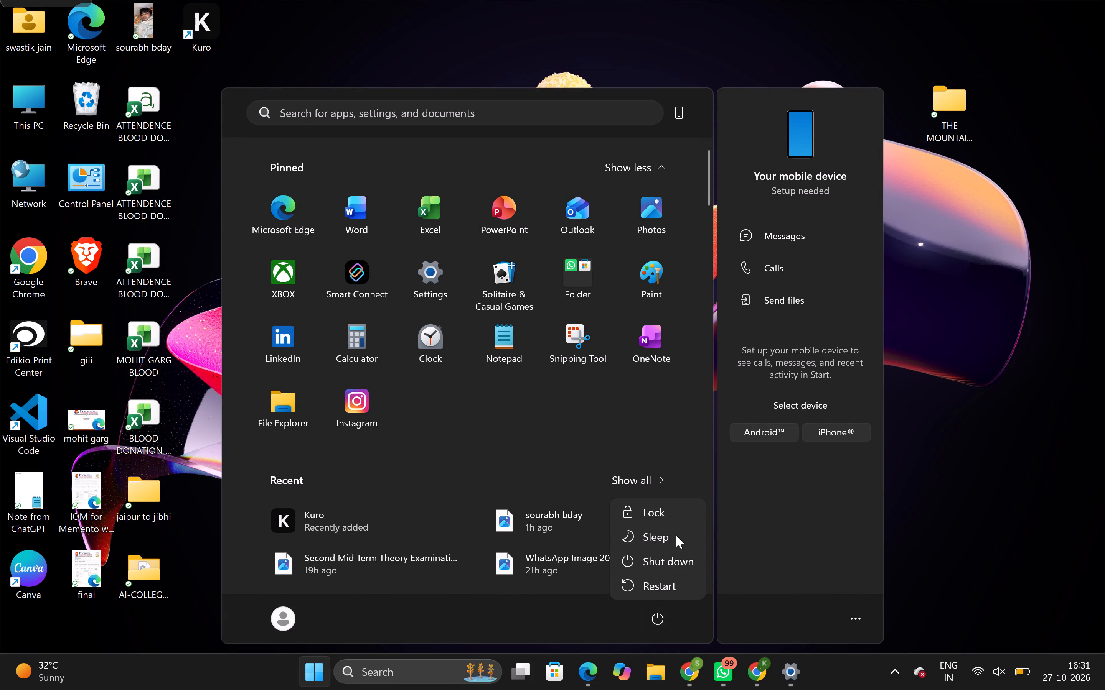